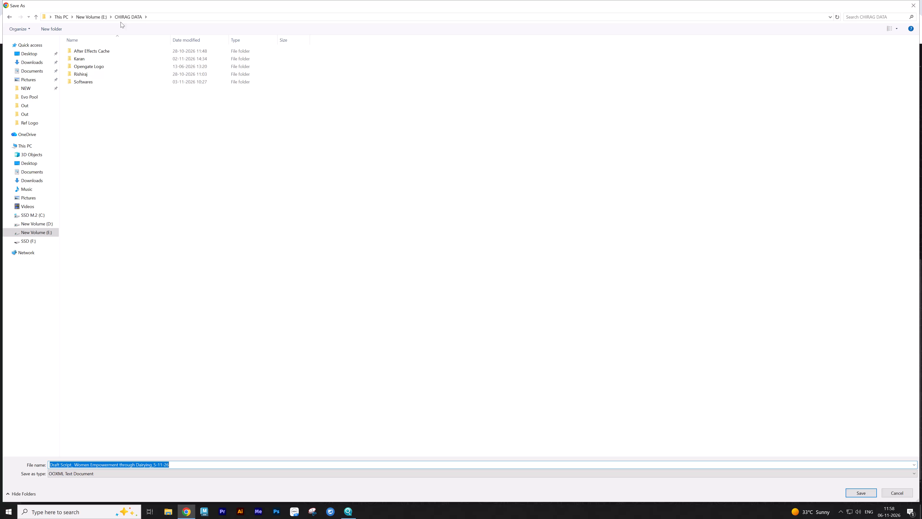
Browse the save location from the Rishiraj folder through NDDB 2026 and NDDB 6 Videos to the Script folder.
double_click(109, 76)
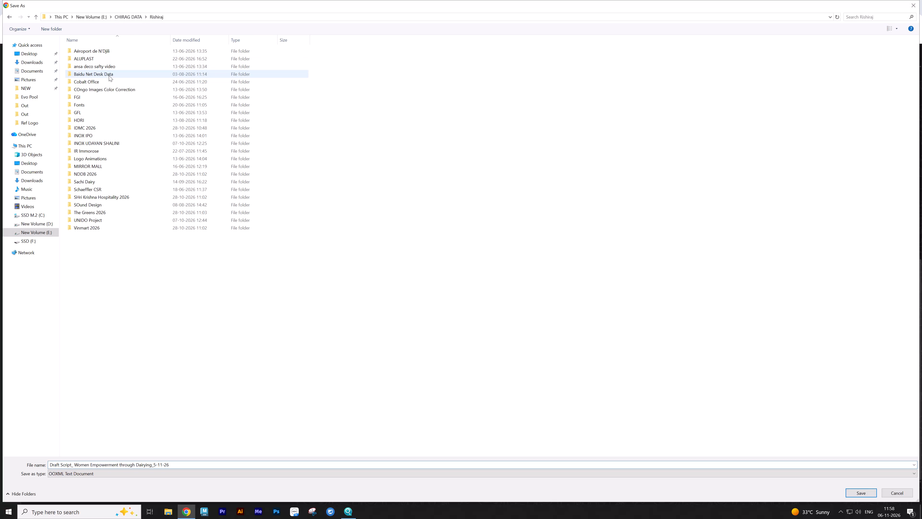
double_click(125, 174)
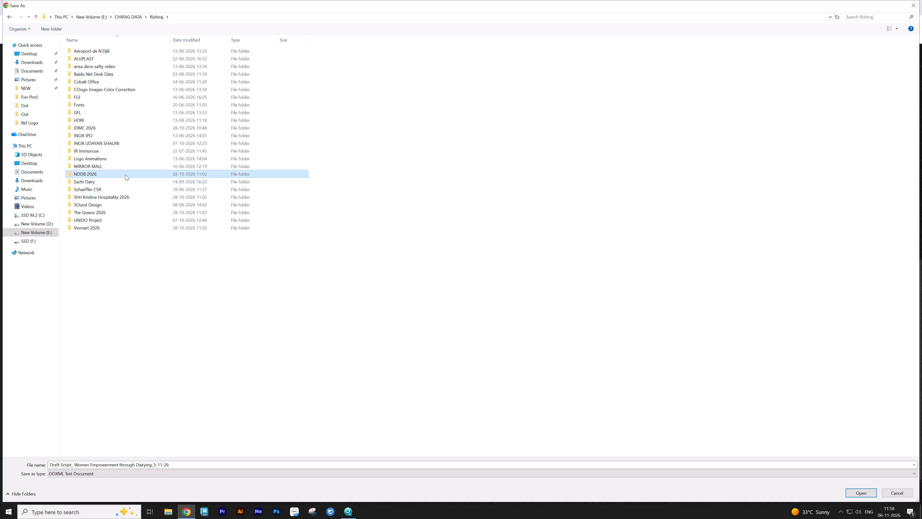
double_click(141, 58)
left_click(161, 137)
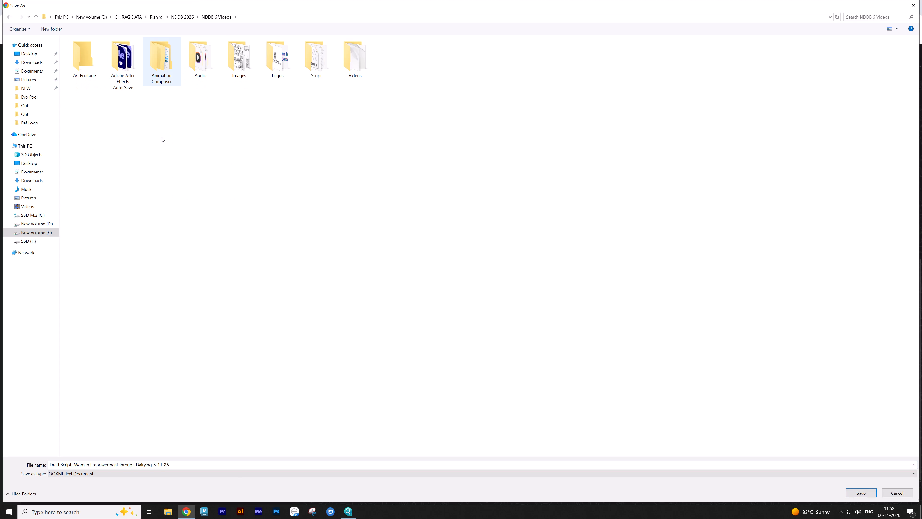
double_click(316, 54)
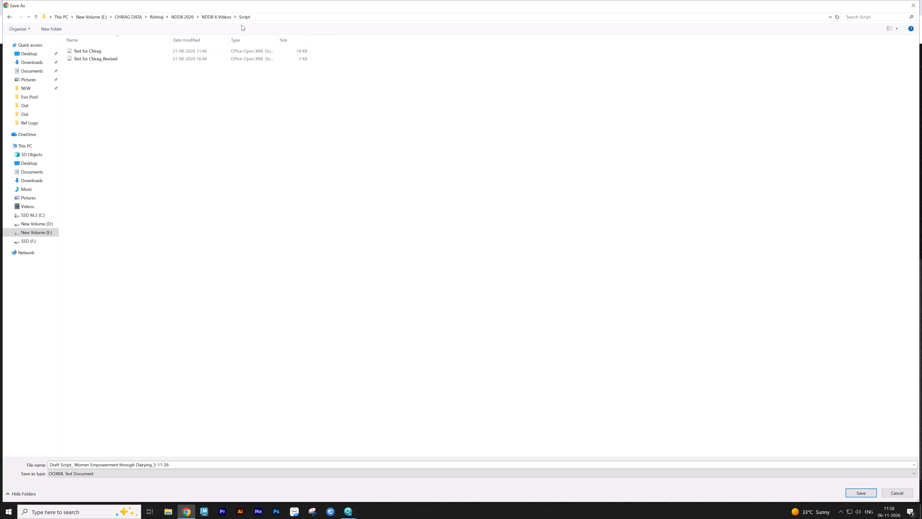
Go back to the NDDB 6 Videos folder and create a new folder there named NEW.
left_click(206, 19)
left_click(200, 129)
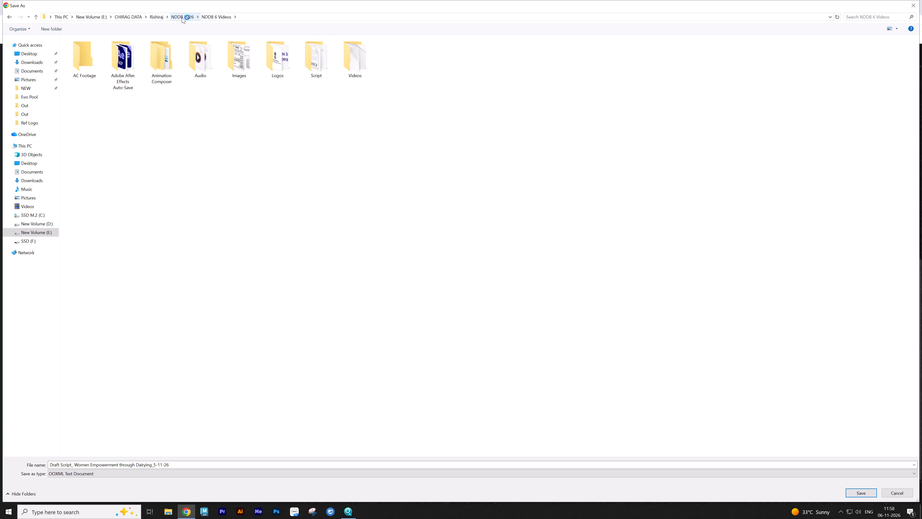
key("ctrl+shift+n")
key("shift+n")
type("EW")
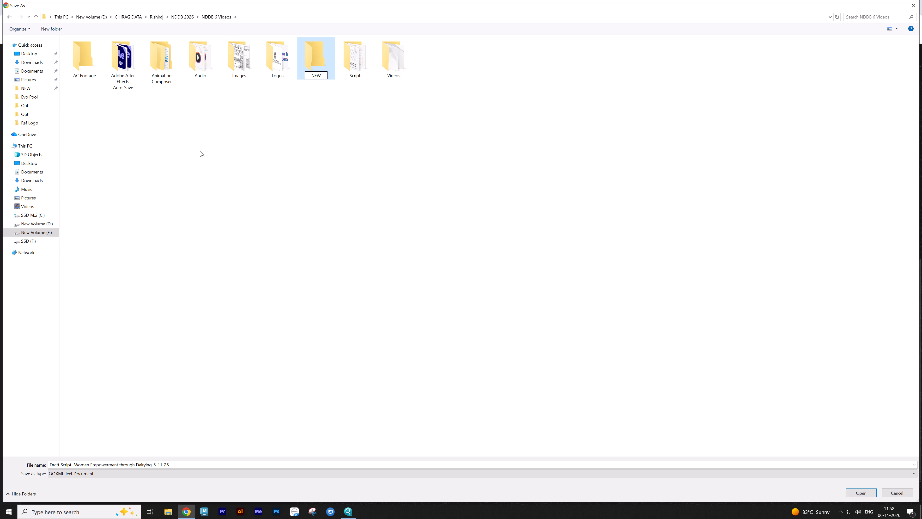
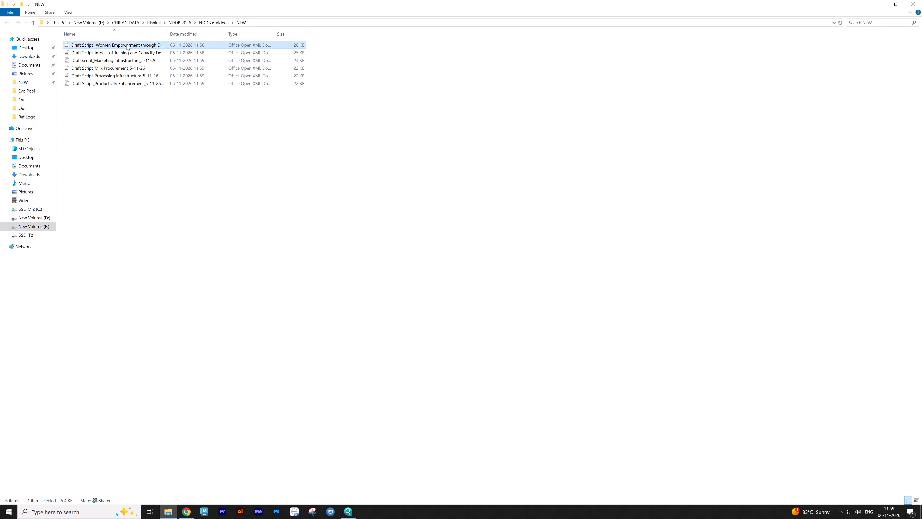
In the NEW folder, create a folder named Women Empowerment through Dairying and move the matching draft script into it.
left_click(124, 44)
left_click_drag(96, 44, 149, 44)
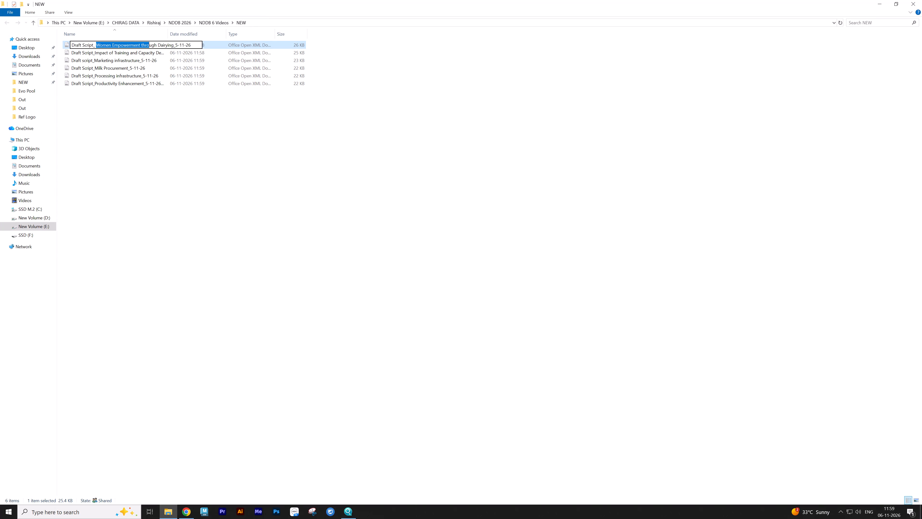
left_click_drag(149, 44, 173, 44)
key("ctrl+c")
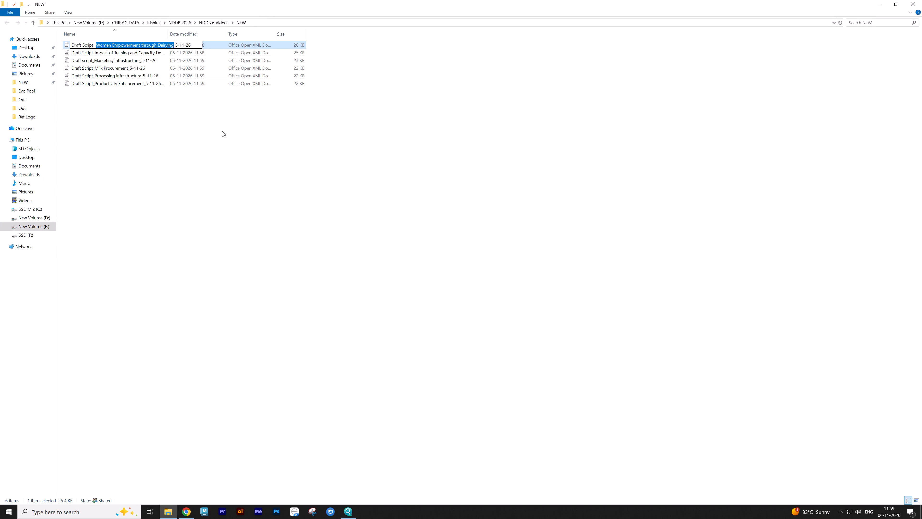
left_click(222, 131)
key("ctrl+shift+n")
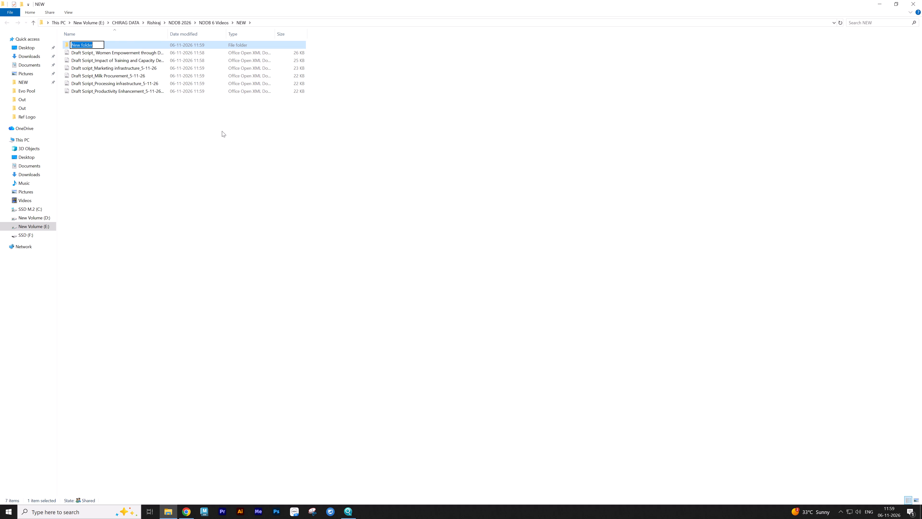
key("ctrl+v")
left_click(222, 131)
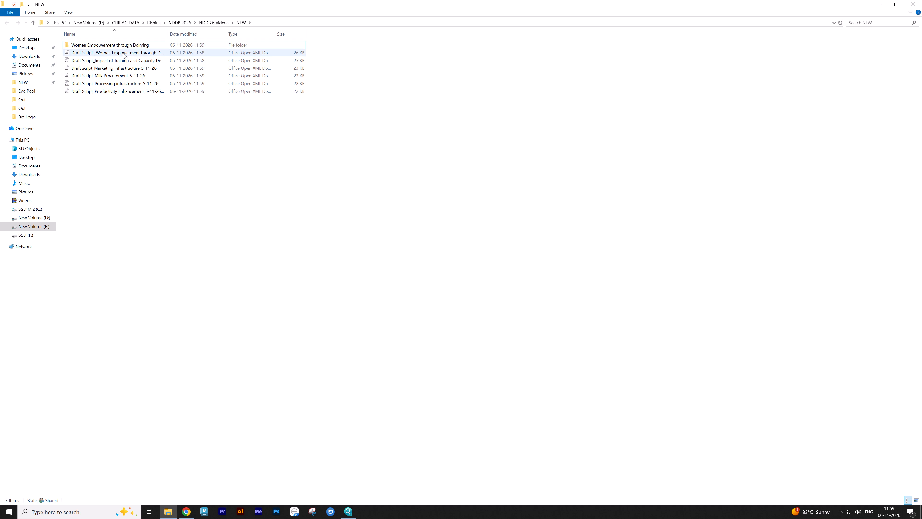
left_click_drag(123, 53, 137, 45)
Create a folder named Impact of Training and Capacity Development and move its draft script into it.
left_click(115, 55)
left_click(105, 55)
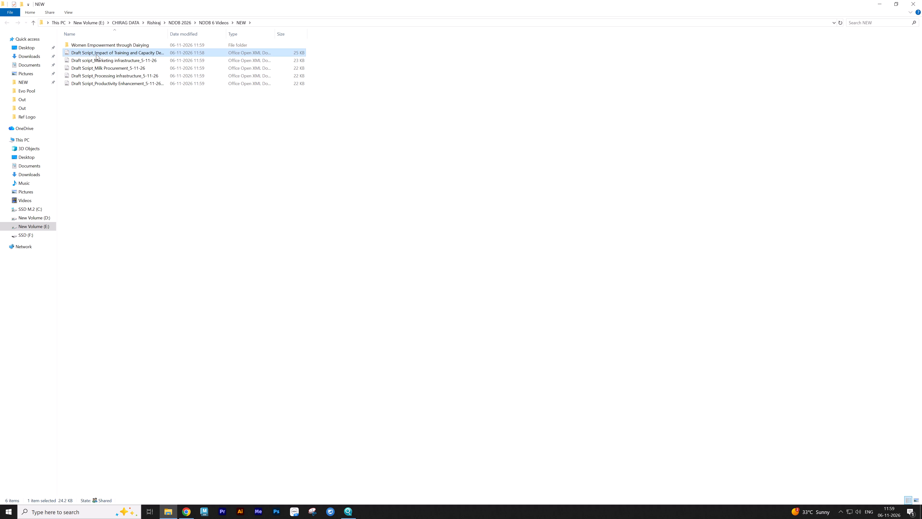
left_click_drag(94, 54, 167, 57)
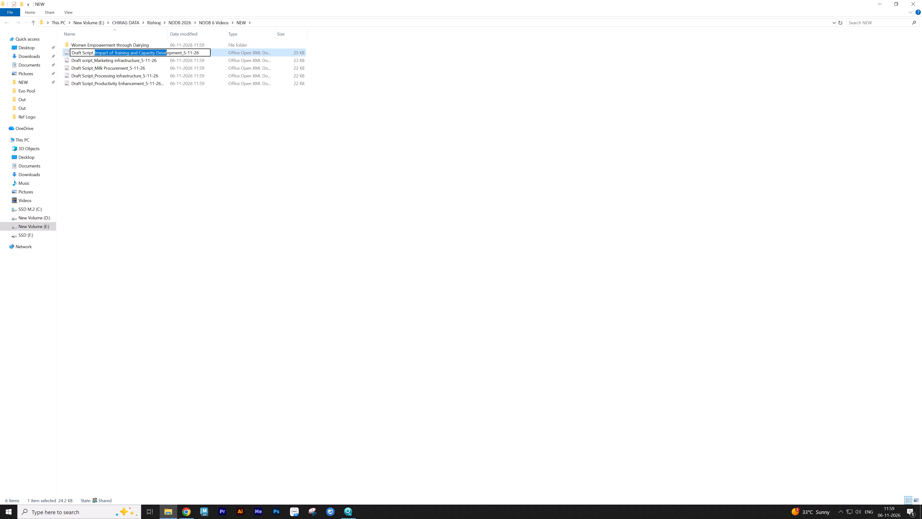
left_click_drag(167, 57, 182, 58)
key("ctrl+c")
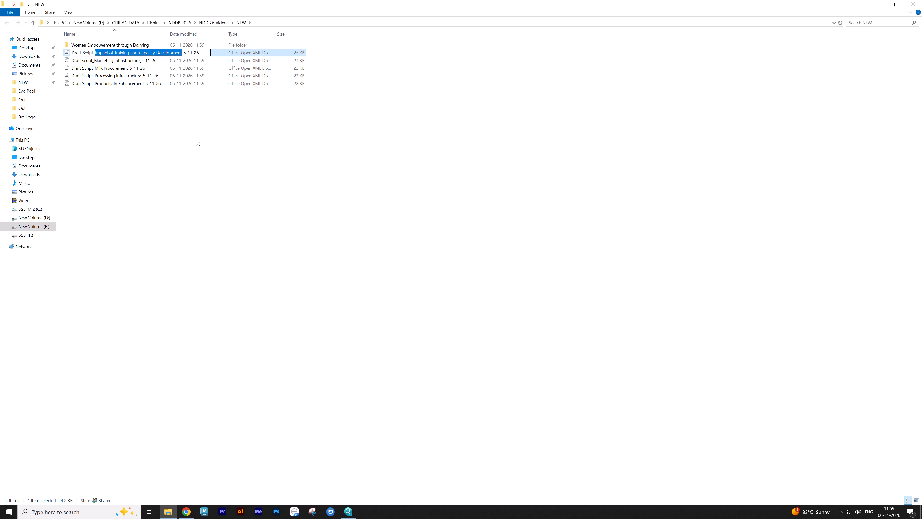
left_click(196, 140)
key("ctrl+shift+n")
key("ctrl+v")
left_click(196, 140, "ctrl")
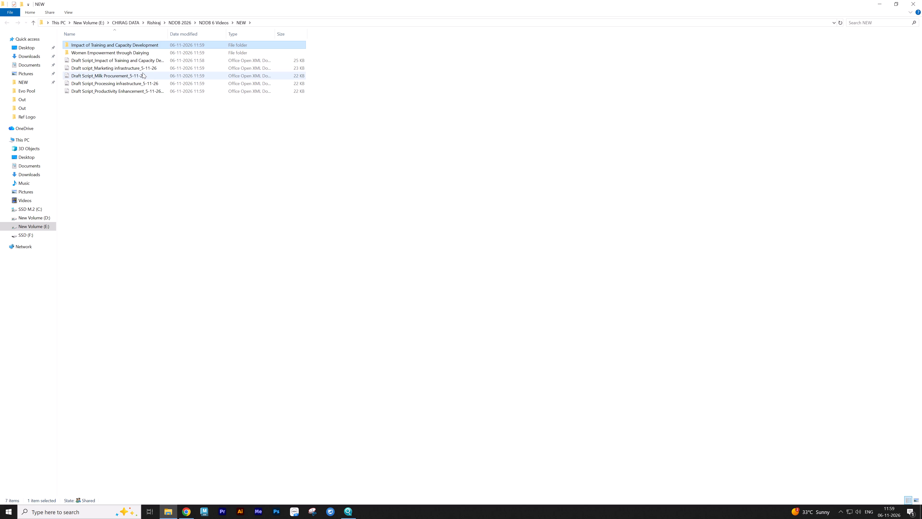
left_click(140, 59)
left_click_drag(128, 61, 142, 51)
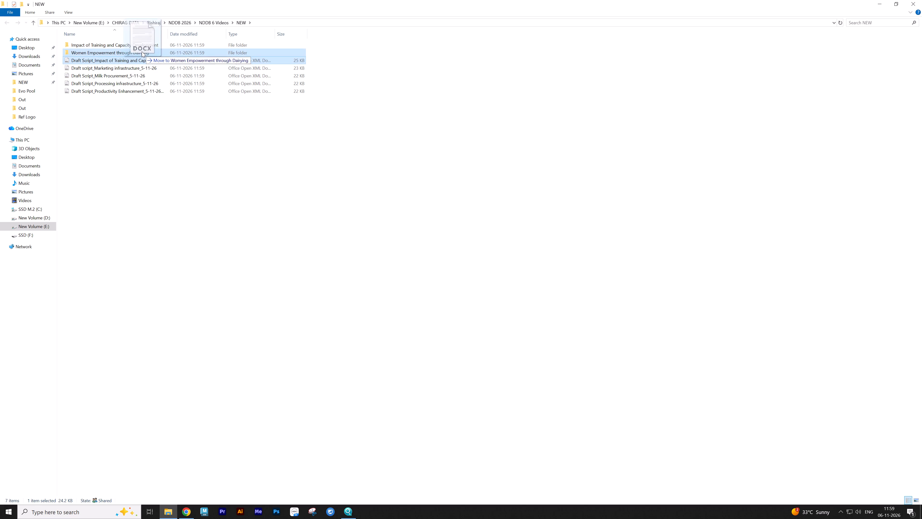
left_click_drag(142, 51, 146, 45)
Create a folder named Marketing infrastructure, reusing the script's title, and move the matching draft script into it.
left_click(125, 59)
left_click(91, 65)
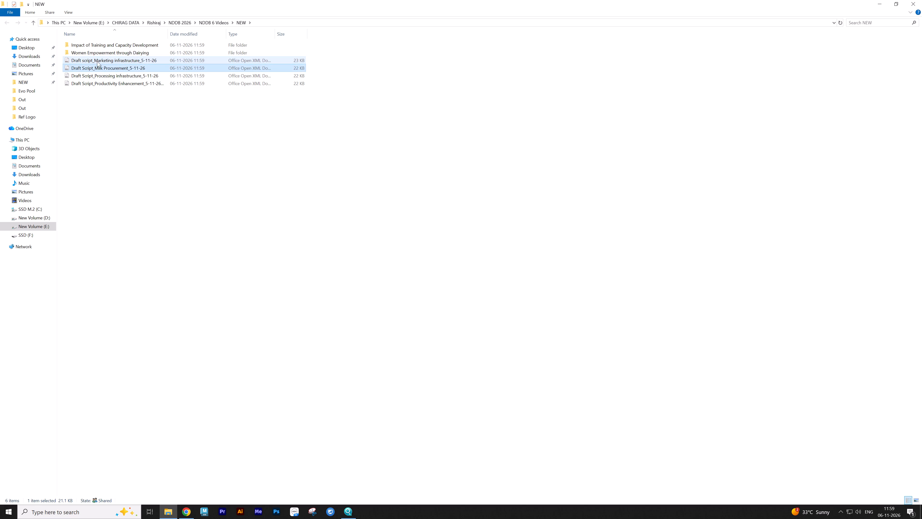
left_click(99, 60)
left_click(96, 60)
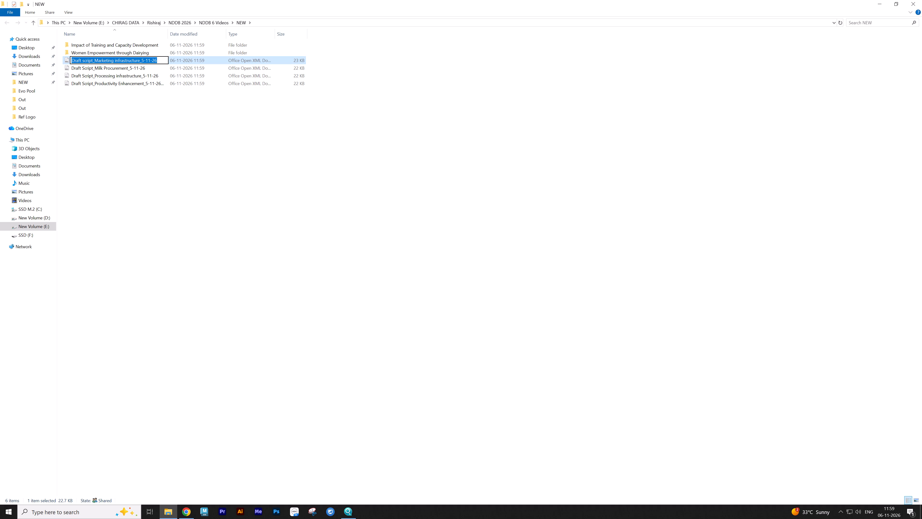
left_click_drag(96, 61, 139, 63)
key("ctrl+c")
left_click(165, 121)
key("ctrl+shift+n")
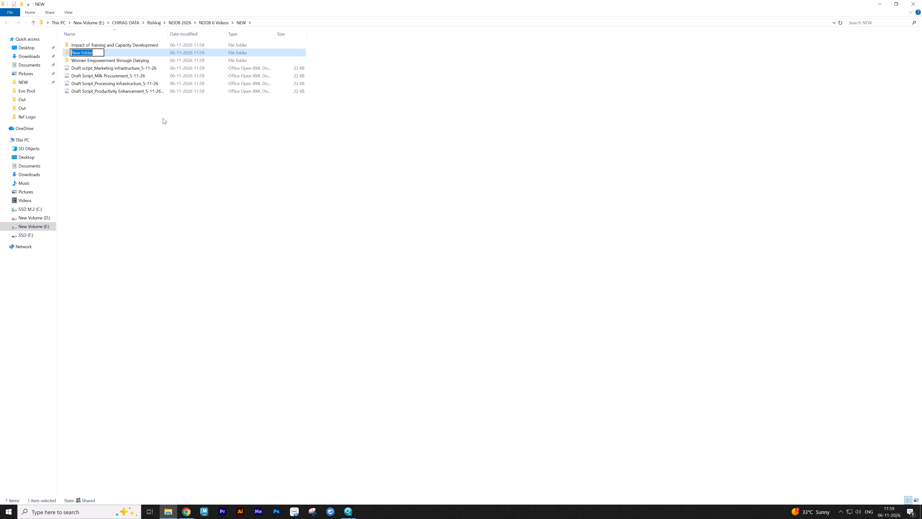
key("ctrl+v")
left_click(163, 118)
left_click(150, 68)
left_click_drag(115, 67, 123, 52)
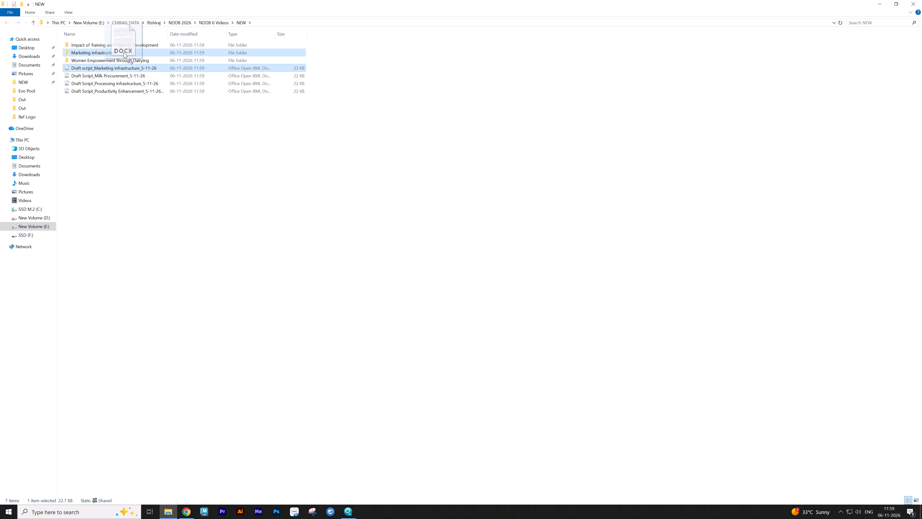
left_click_drag(123, 52, 124, 51)
Create a folder named Milk Procurement and move the Milk Procurement draft script into it.
left_click(111, 71)
left_click(97, 69)
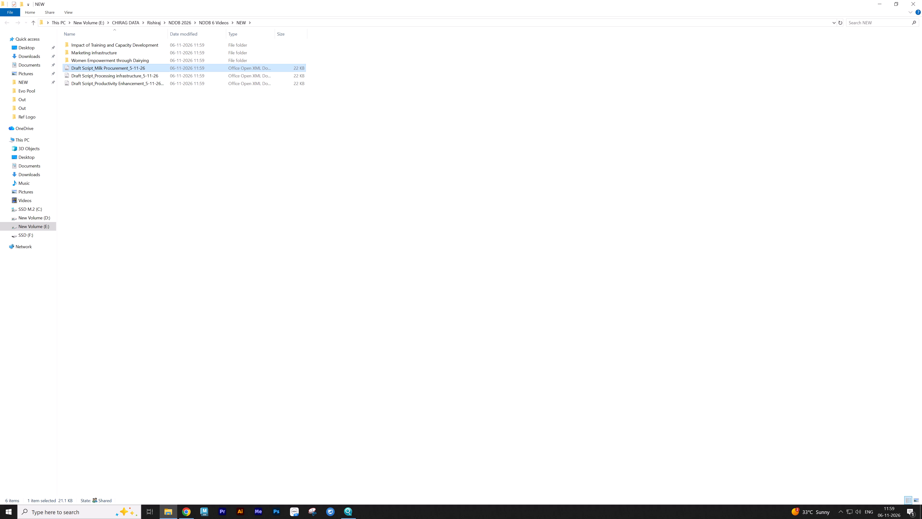
left_click_drag(95, 69, 127, 72)
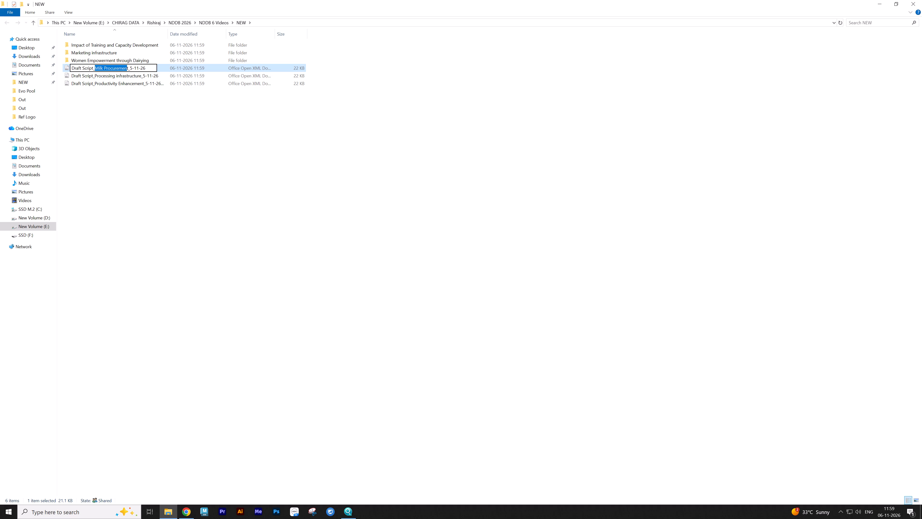
left_click_drag(127, 72, 128, 72)
key("ctrl+c")
left_click(135, 103)
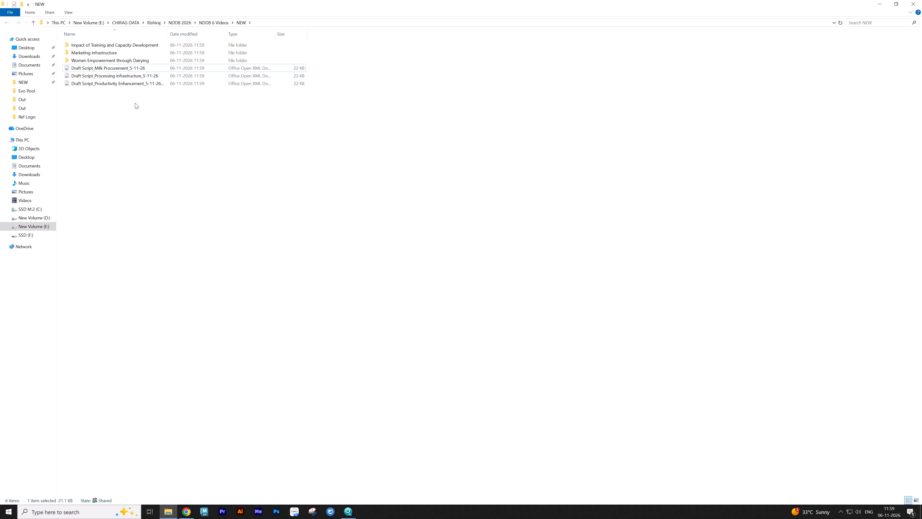
key("ctrl+shift+n")
key("ctrl+v")
left_click(136, 107, "ctrl")
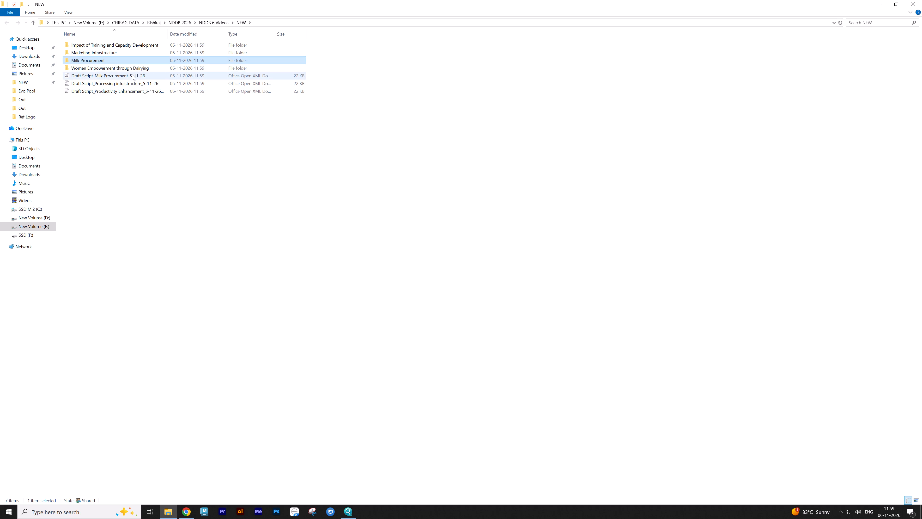
left_click(132, 71)
left_click(120, 78)
left_click_drag(106, 77, 119, 60)
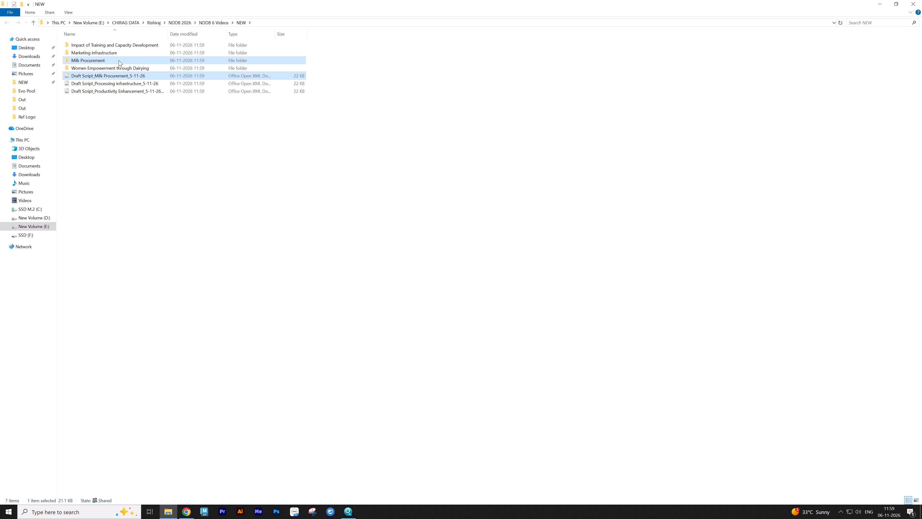
Create a folder named Processing infrastructure and move the matching draft script into it.
left_click(115, 78)
left_click(101, 78)
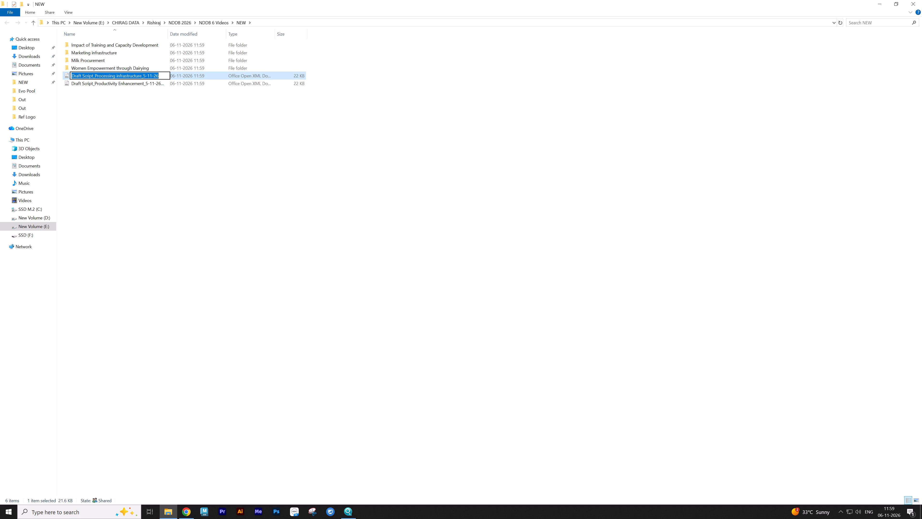
left_click(96, 77)
left_click_drag(96, 77, 115, 77)
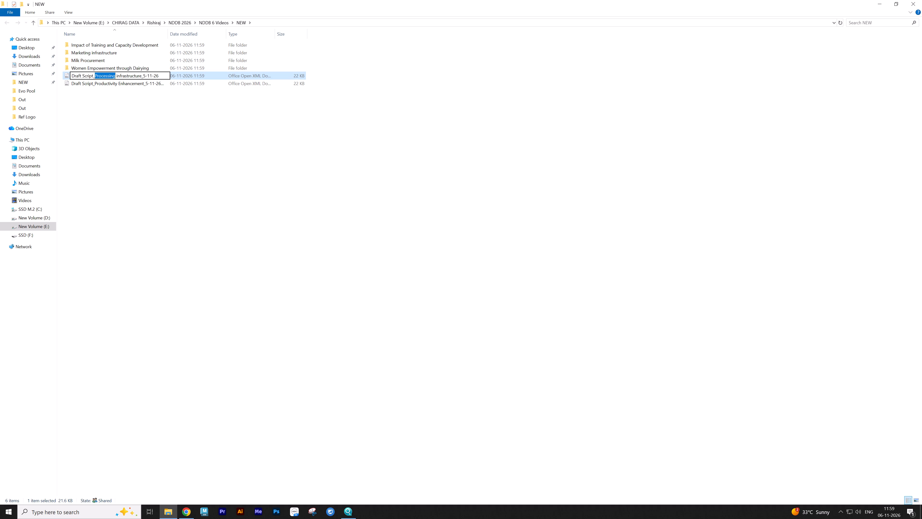
left_click_drag(115, 77, 140, 80)
key("ctrl+c")
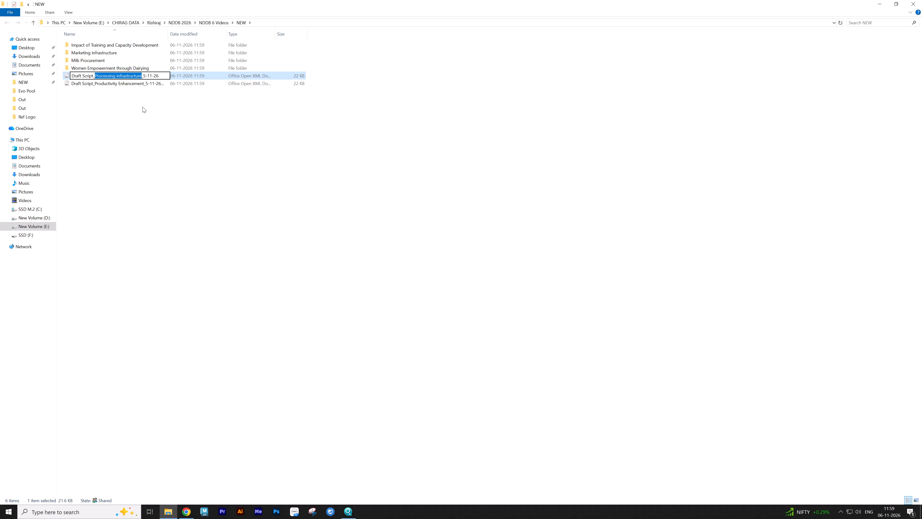
left_click(142, 108)
key("ctrl+shift+n")
key("ctrl+v")
left_click(141, 107)
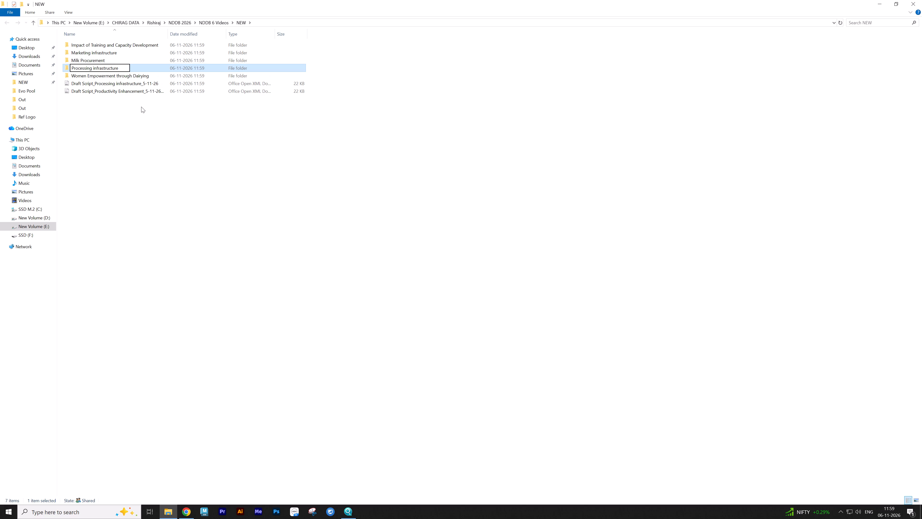
left_click(136, 83)
left_click_drag(114, 82, 113, 70)
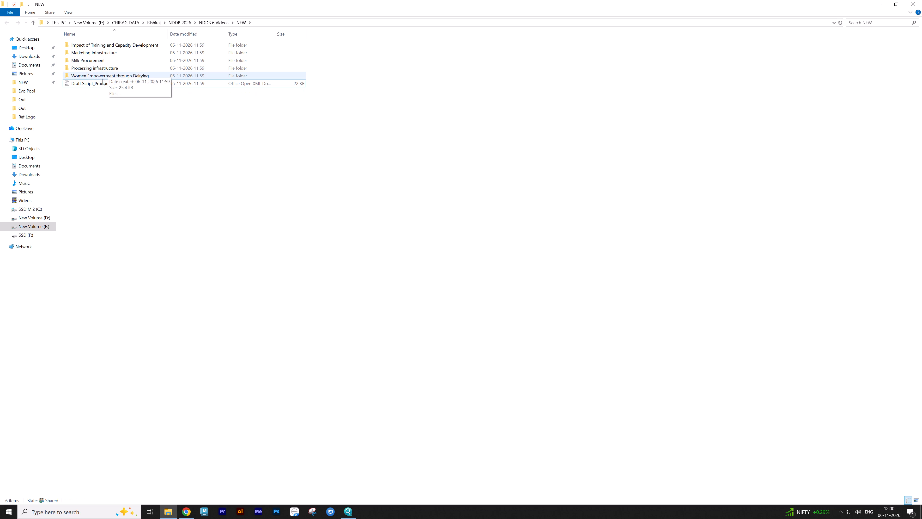
Create a folder named Productivity Enhancement and move the last remaining draft script into it.
left_click(101, 82)
left_click(94, 85)
left_click_drag(95, 84, 107, 87)
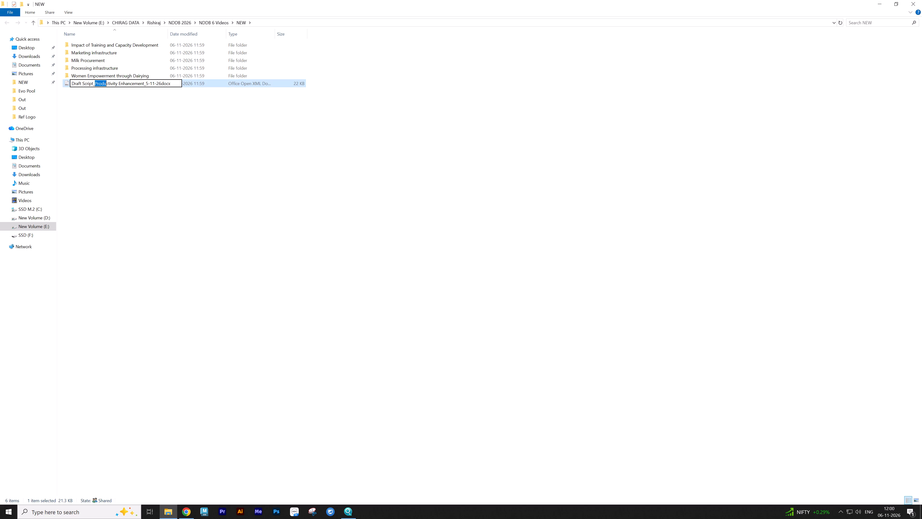
left_click_drag(107, 87, 144, 88)
key("ctrl+c")
left_click(143, 109)
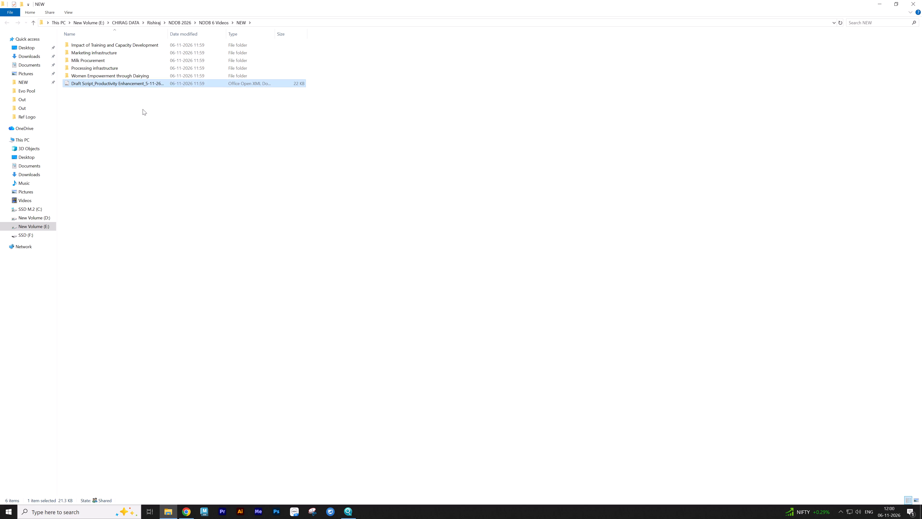
key("ctrl+shift+n")
key("ctrl+v")
left_click(142, 109)
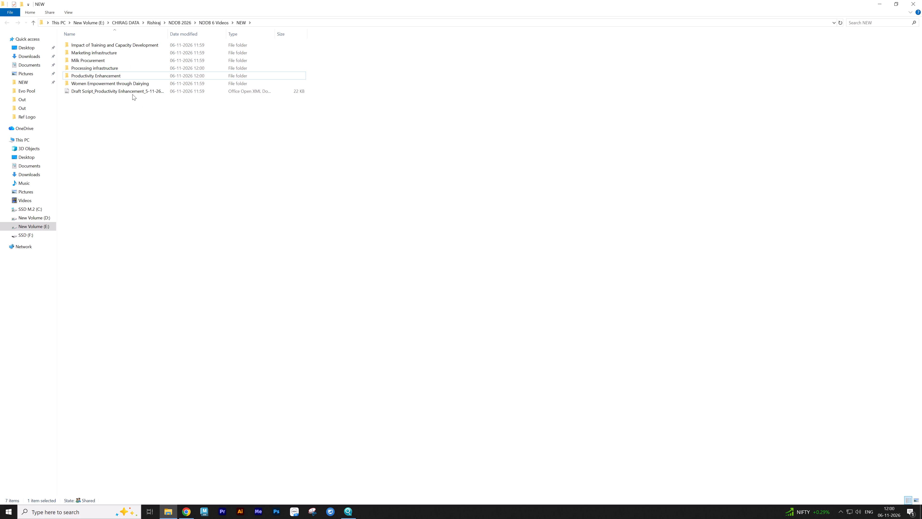
left_click(132, 94)
left_click_drag(105, 89, 109, 73)
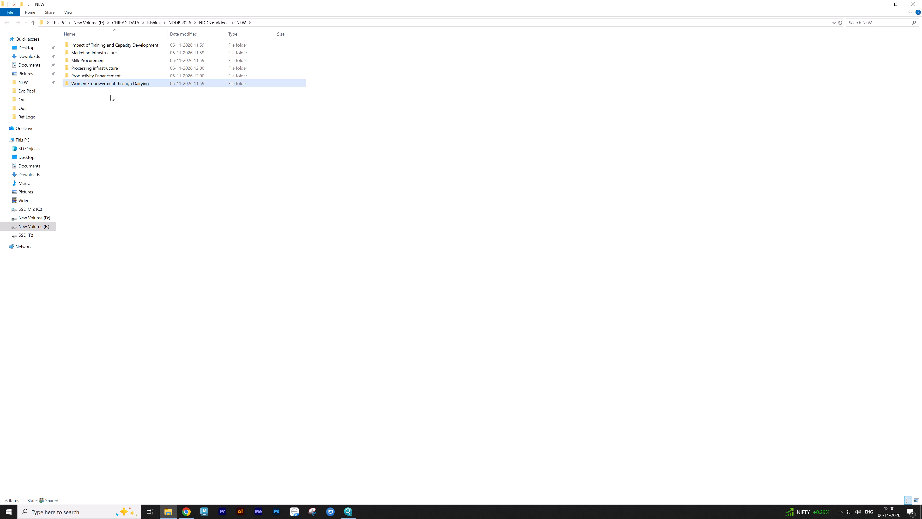
right_click(154, 128)
left_click(187, 156)
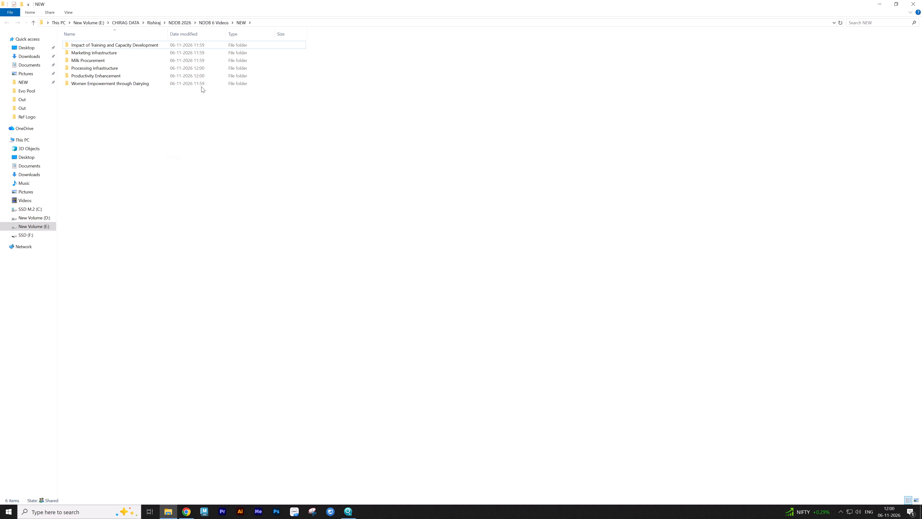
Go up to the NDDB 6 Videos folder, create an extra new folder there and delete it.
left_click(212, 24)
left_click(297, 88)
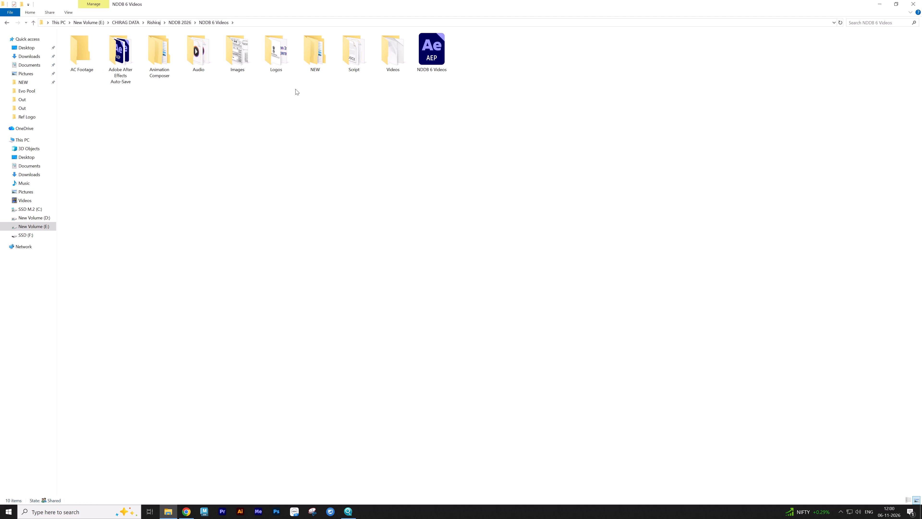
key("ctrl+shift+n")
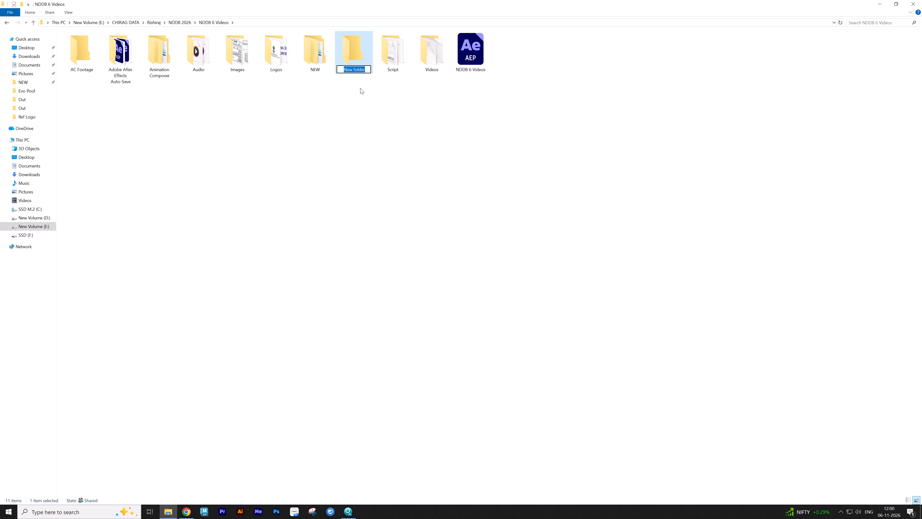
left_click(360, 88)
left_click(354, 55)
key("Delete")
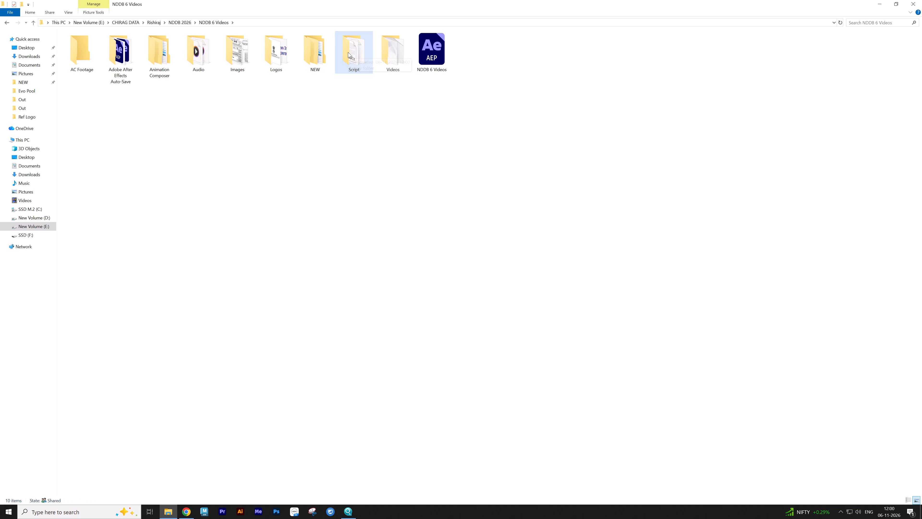
Open the NEW folder and display its six script folders as icons.
left_click(318, 55)
double_click(312, 51)
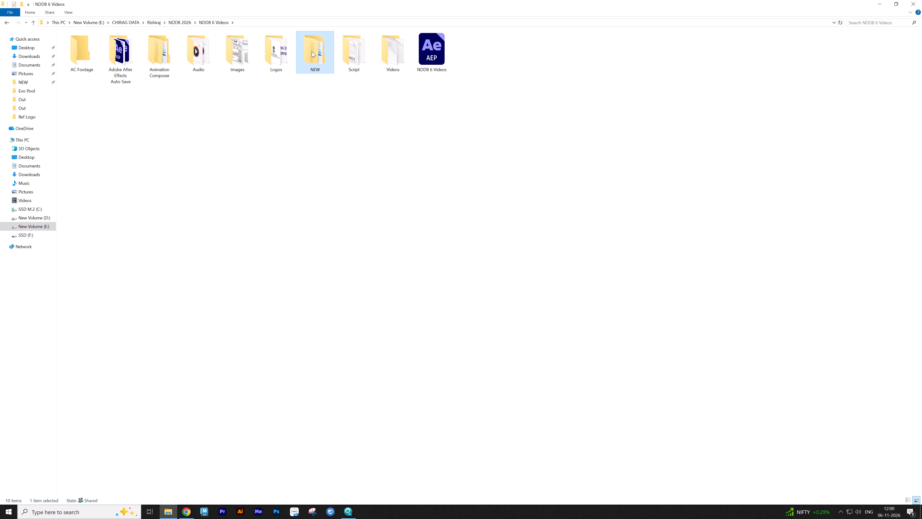
scroll(132, 70, "up", 20, "ctrl")
scroll(132, 70, "up", 3, "ctrl")
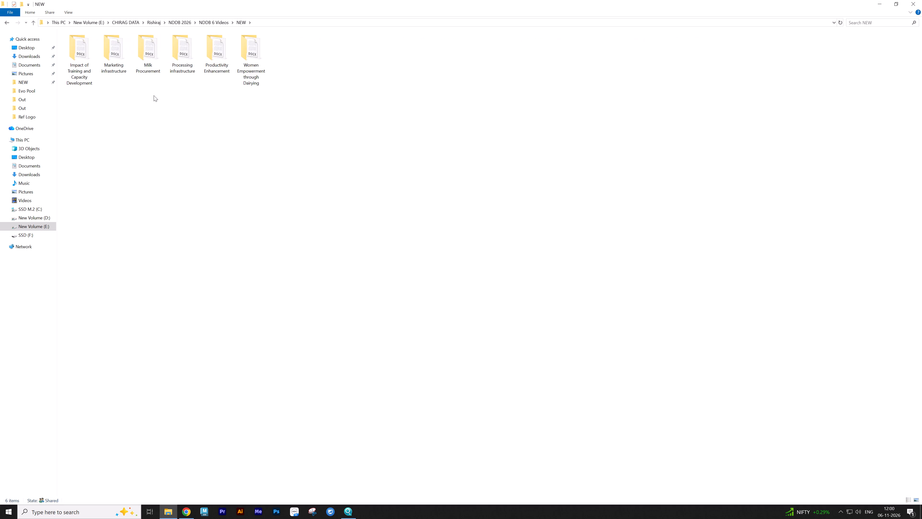
Enlarge the folder icons and open the Impact of Training and Capacity Development draft script in a maximised window.
scroll(154, 95, "up", 6, "ctrl")
scroll(162, 122, "up", 6, "ctrl")
left_click(153, 125)
double_click(103, 65)
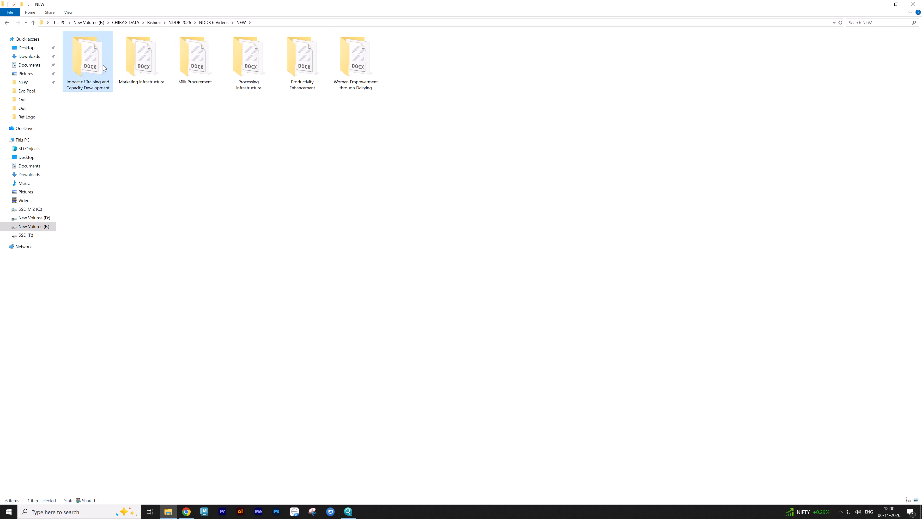
double_click(100, 46)
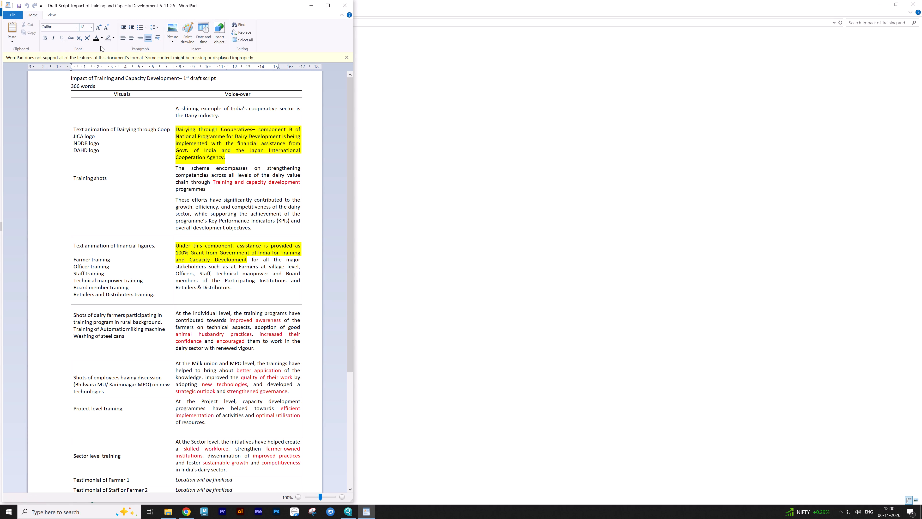
left_click(329, 9)
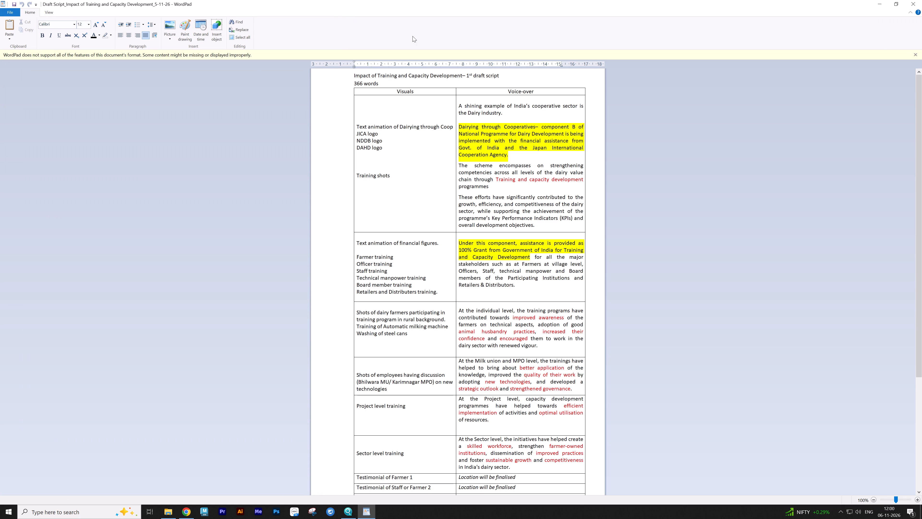
Read through the training script's visuals and voice-over, checking the financial assistance and individual-level paragraphs.
scroll(601, 213, "down", 14)
scroll(588, 226, "up", 7)
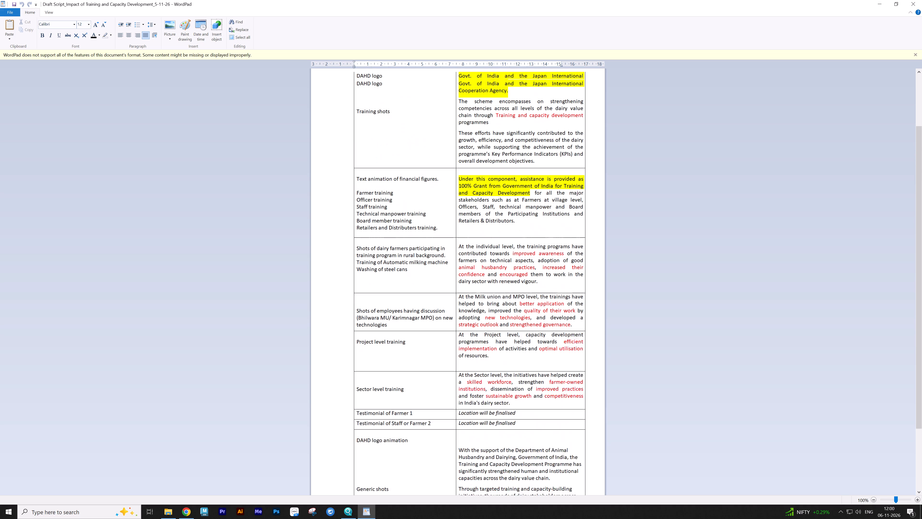
scroll(589, 220, "up", 5)
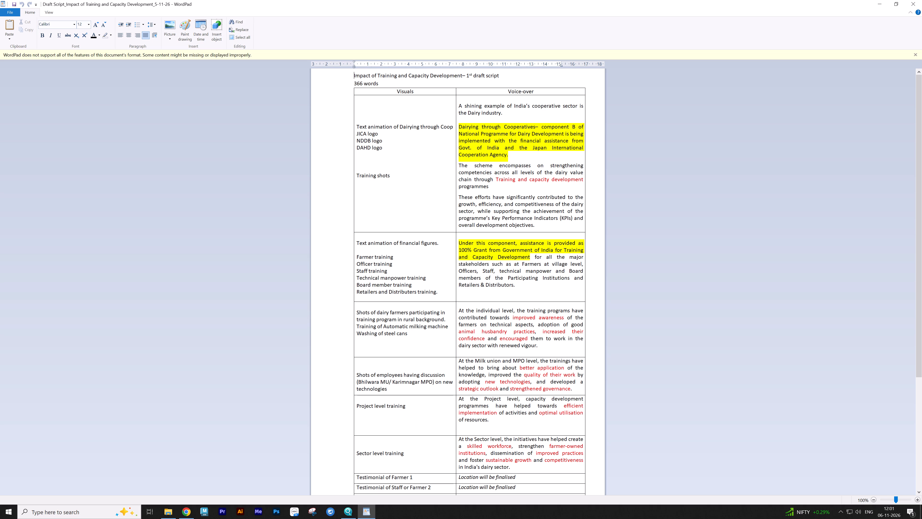
left_click_drag(460, 252, 524, 257)
left_click(577, 248)
left_click_drag(503, 339, 521, 340)
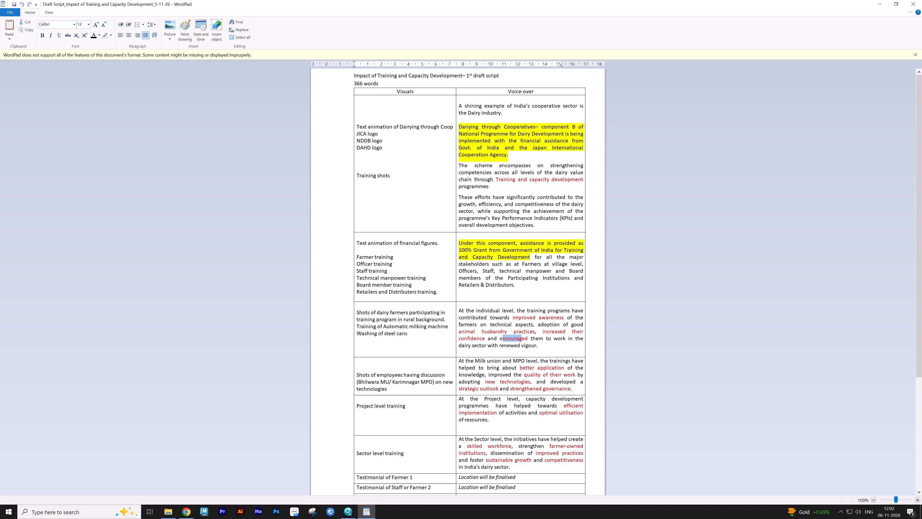
left_click(588, 338)
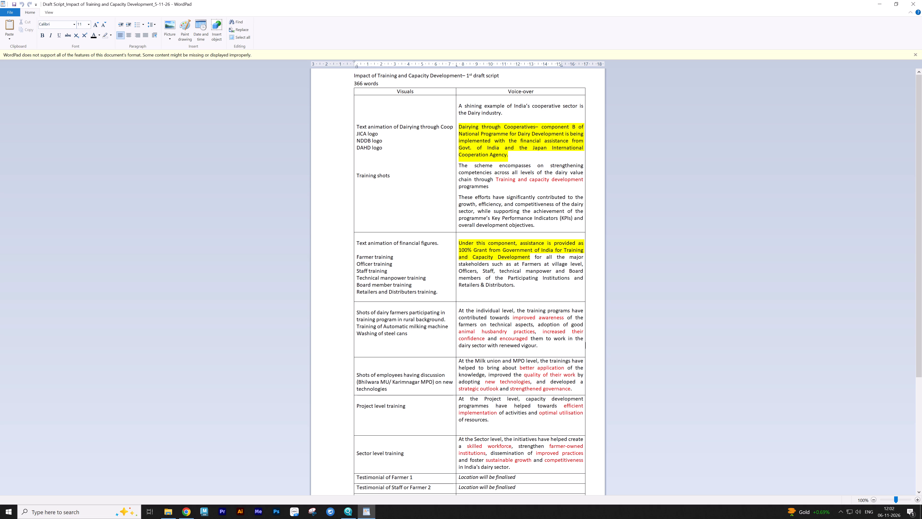
left_click_drag(528, 339, 501, 340)
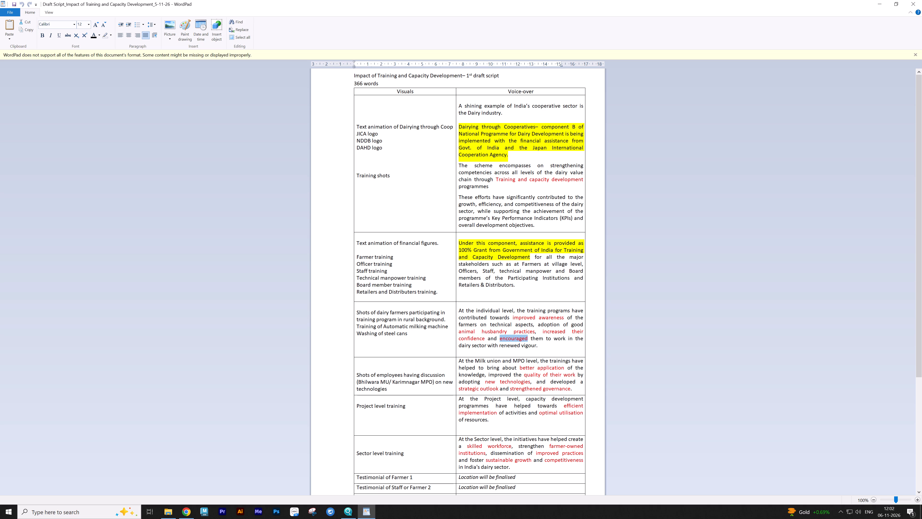
left_click(528, 346)
Recolour the word "their" after "increased" in the individual-level paragraph to black.
left_click_drag(570, 333, 584, 332)
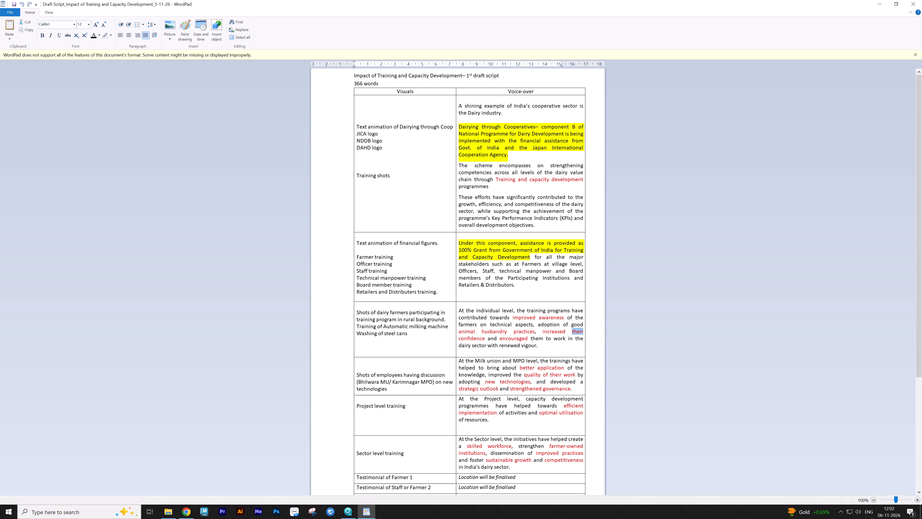
left_click(94, 35)
Change the word "encouraged" to "encouragement" in the individual-level paragraph.
left_click_drag(527, 339, 526, 339)
left_click_drag(526, 339, 524, 339)
key("BackSpace")
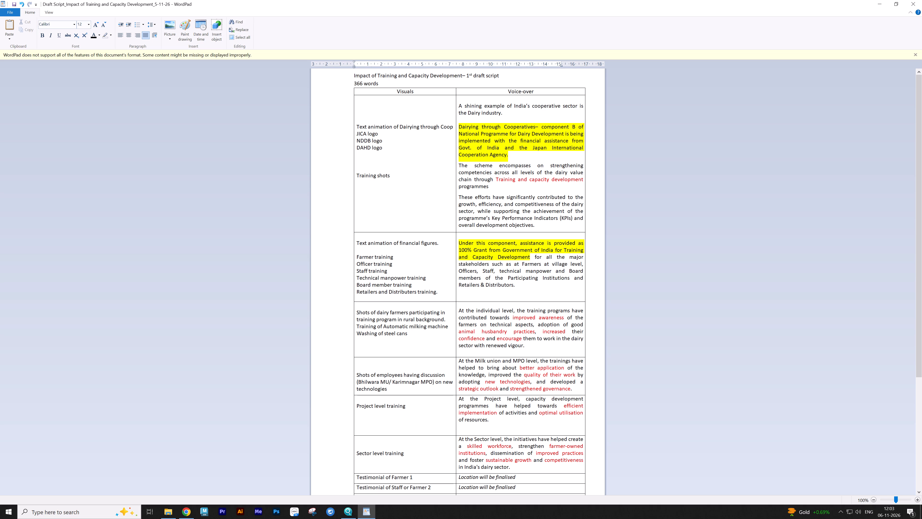
key("m")
key("e")
type("nt")
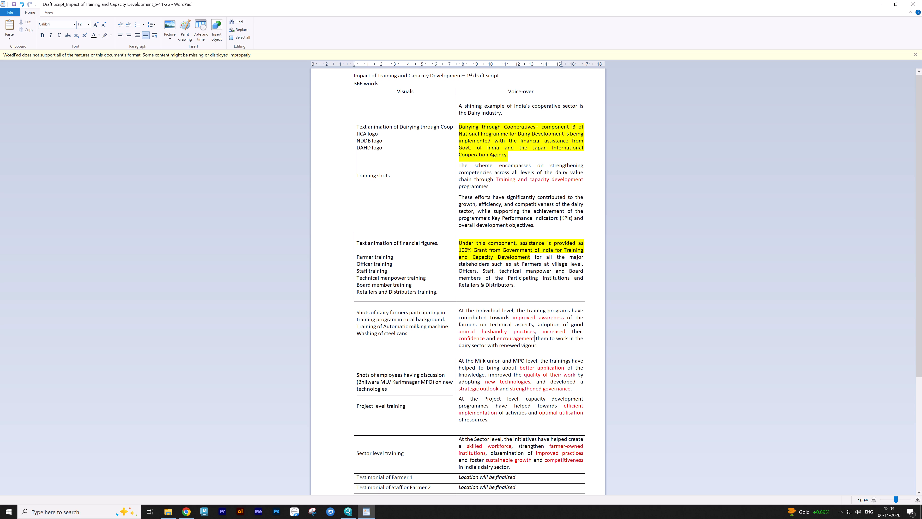
left_click(544, 346)
Recolour the word "their" in "quality of their work" to black in the Milk union and MPO level paragraph.
left_click_drag(562, 374, 555, 375)
left_click(91, 33)
left_click(576, 389)
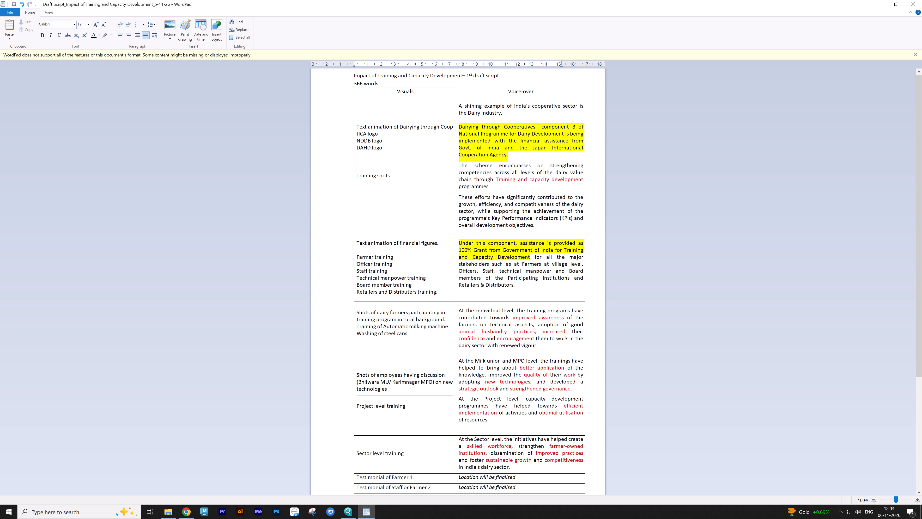
Change "skills" to "skill" in the phrase about confidence in the closing voice-over paragraph.
scroll(576, 389, "down", 4)
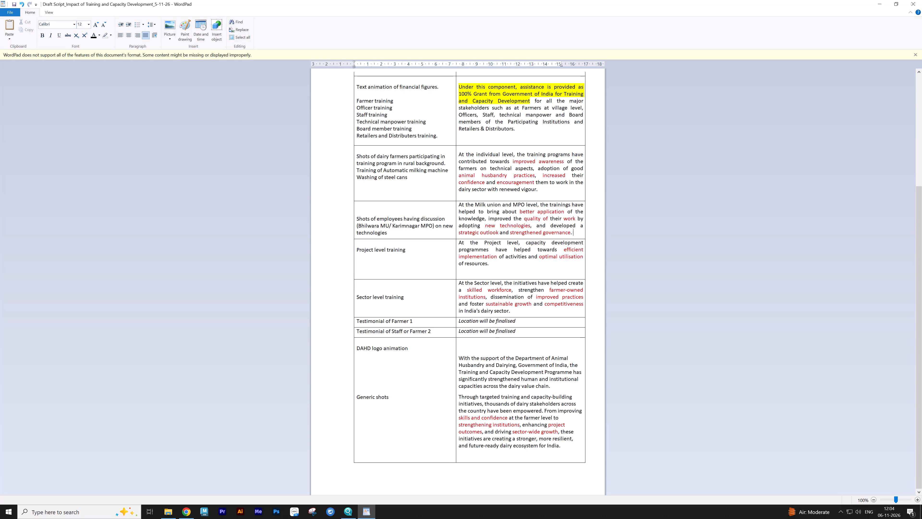
left_click_drag(480, 417, 471, 419)
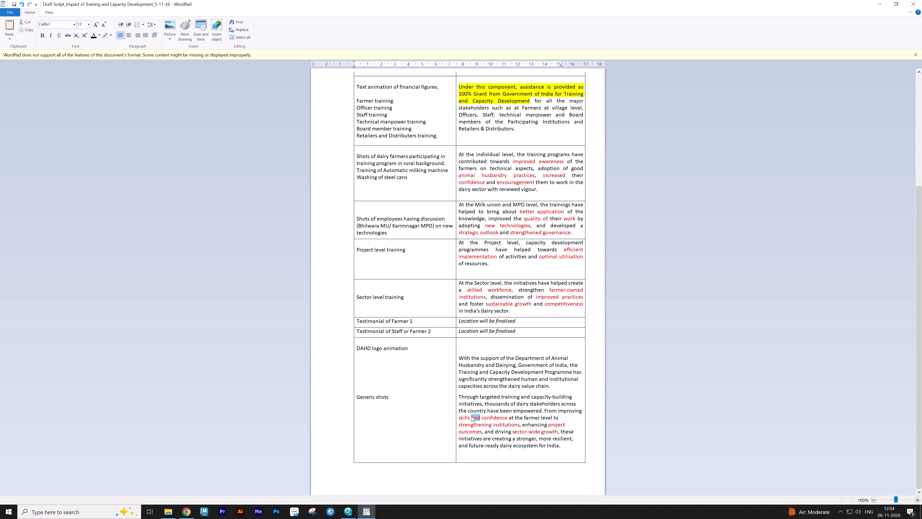
left_click(470, 418)
key("BackSpace")
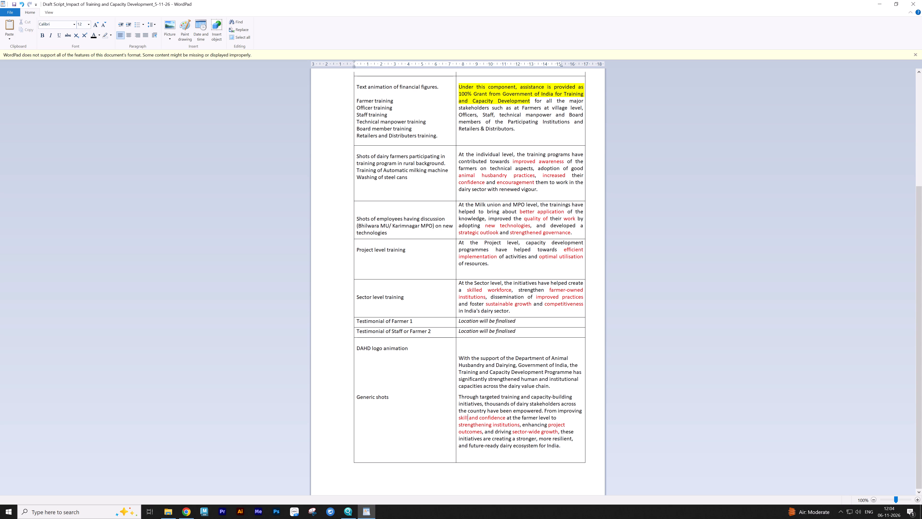
Change "strengthening institutions" to "strengthen institutions" in the closing voice-over paragraph.
left_click(491, 426)
key("BackSpace")
key("BackSpace")
key("BackSpace")
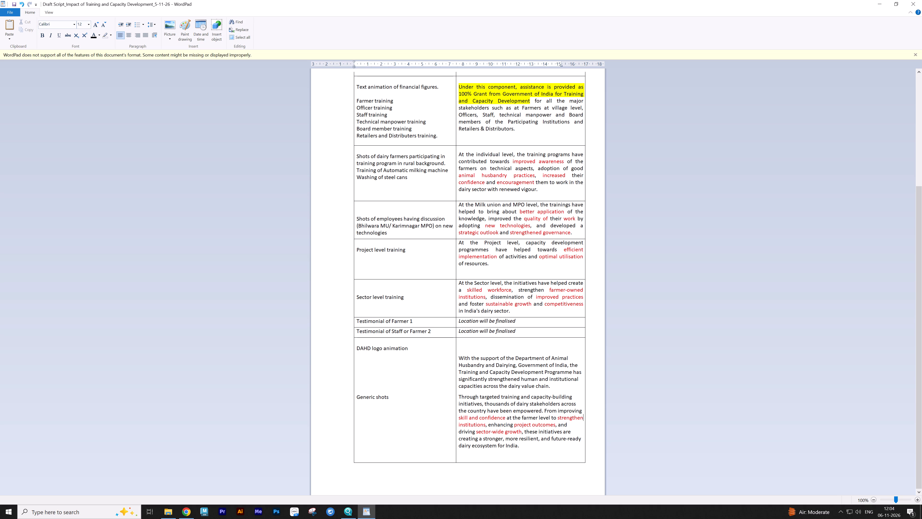
left_click(578, 432)
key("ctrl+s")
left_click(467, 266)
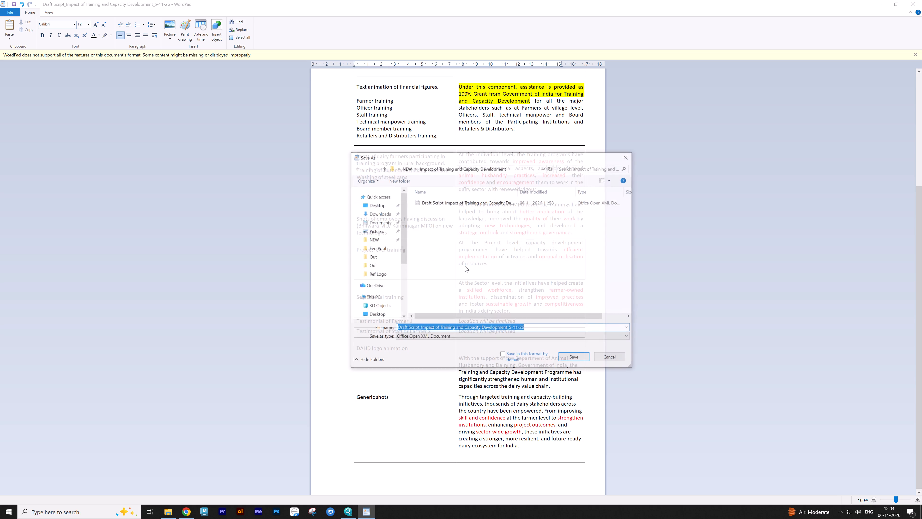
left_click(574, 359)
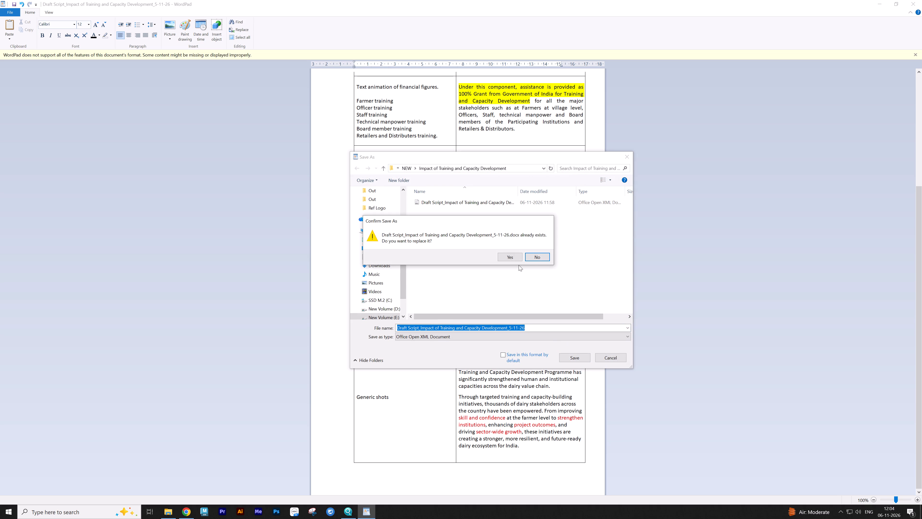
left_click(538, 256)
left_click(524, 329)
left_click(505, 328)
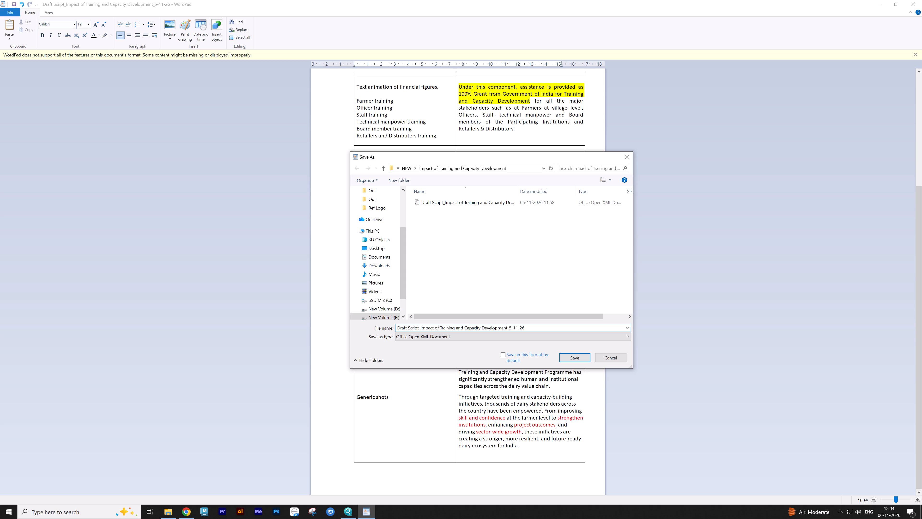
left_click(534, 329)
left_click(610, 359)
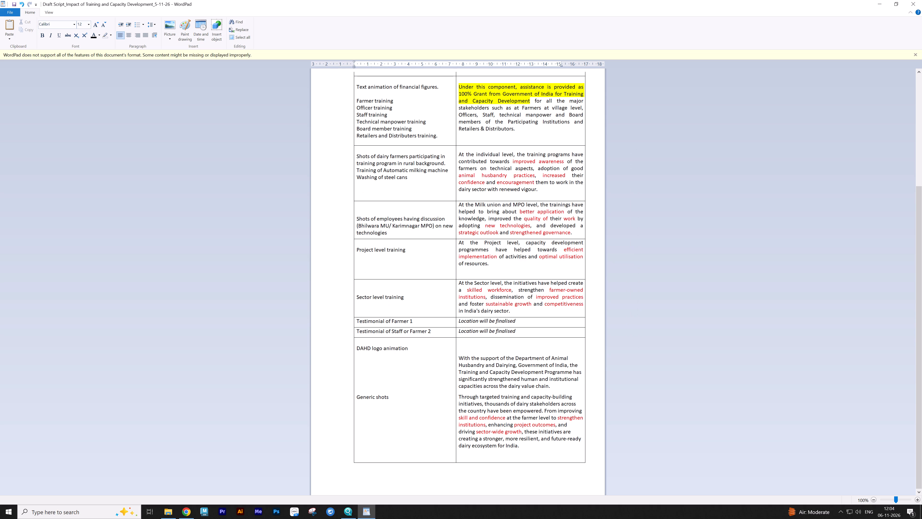
Save the edited training script to its existing file and close it.
key("ctrl+s")
left_click(444, 245)
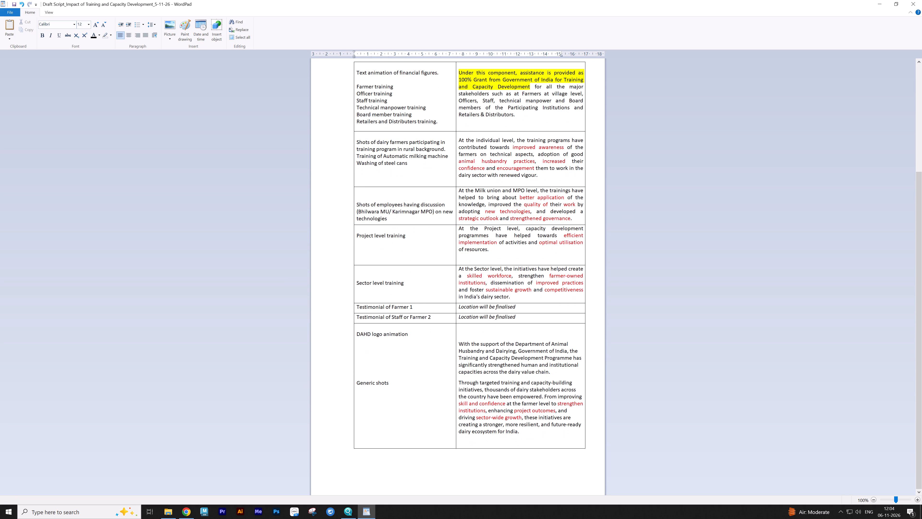
left_click(921, 0)
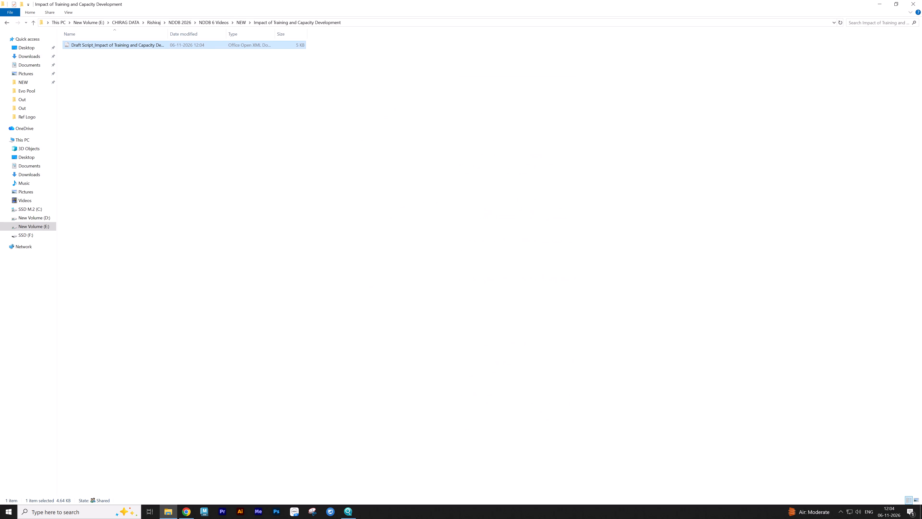
Return to the NEW folder and open the draft script inside the Marketing infrastructure folder.
left_click(243, 24)
double_click(136, 56)
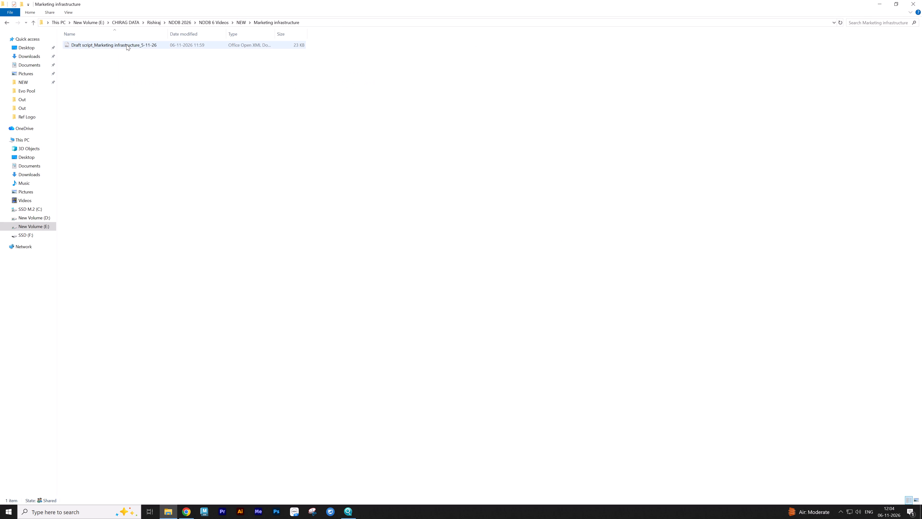
double_click(126, 44)
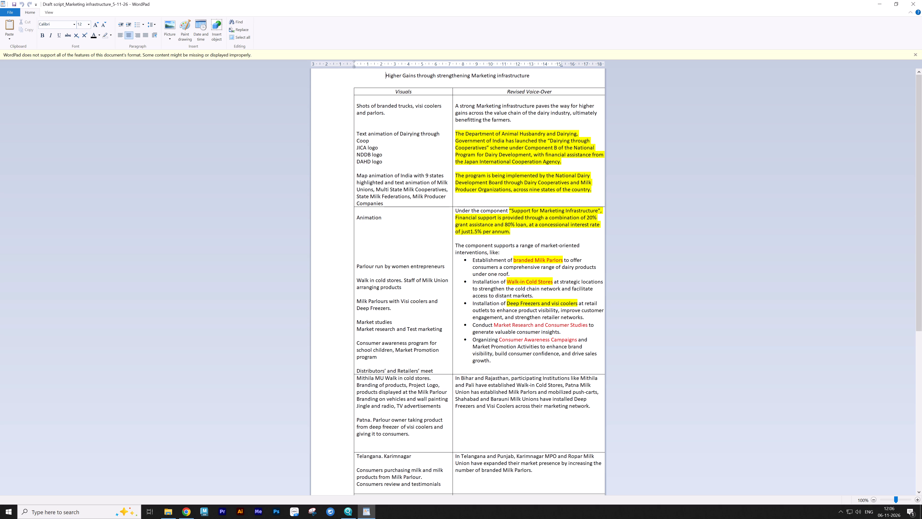
Replace "and Milk Producer Organizations" in the voice-over with the list from "Milk Unions" to "Milk Producer Companies" copied from the Visuals column.
left_click_drag(437, 181, 379, 191)
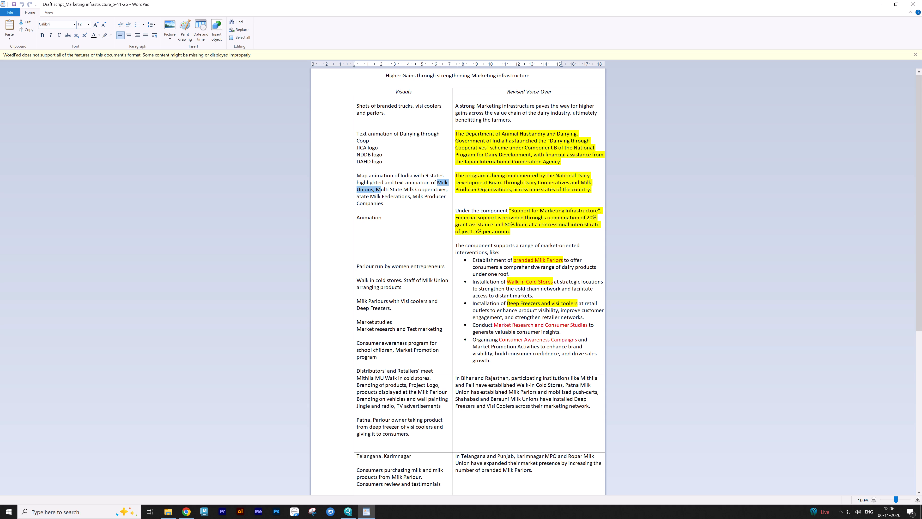
left_click_drag(379, 191, 386, 201)
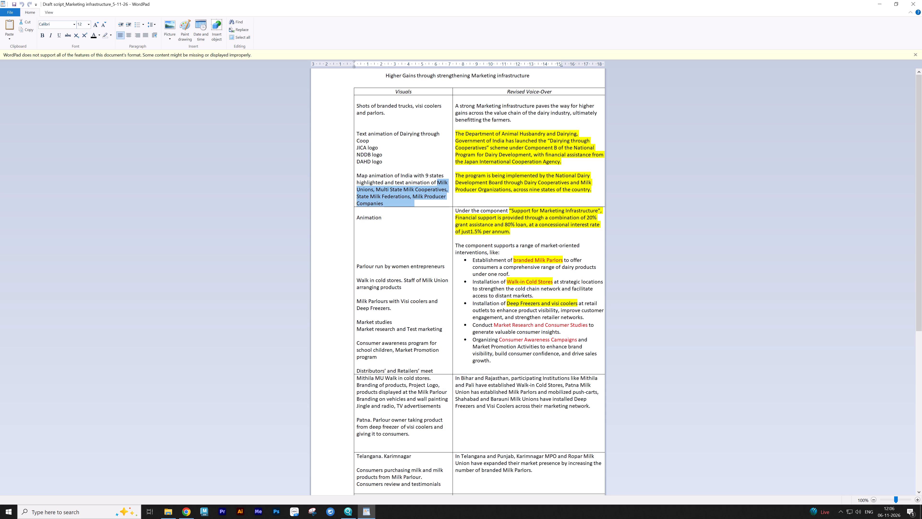
left_click_drag(386, 201, 383, 202)
key("ctrl+c")
left_click_drag(570, 182, 512, 193)
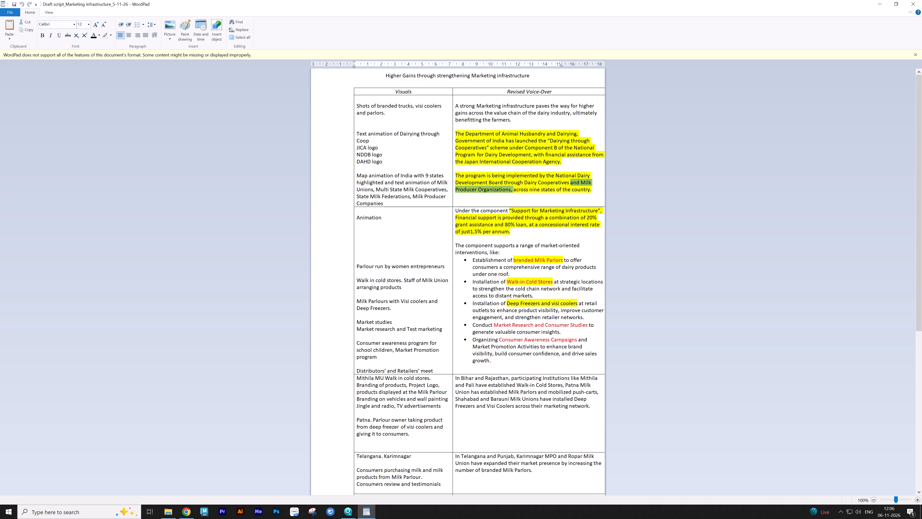
left_click_drag(512, 193, 510, 192)
key("ctrl+v")
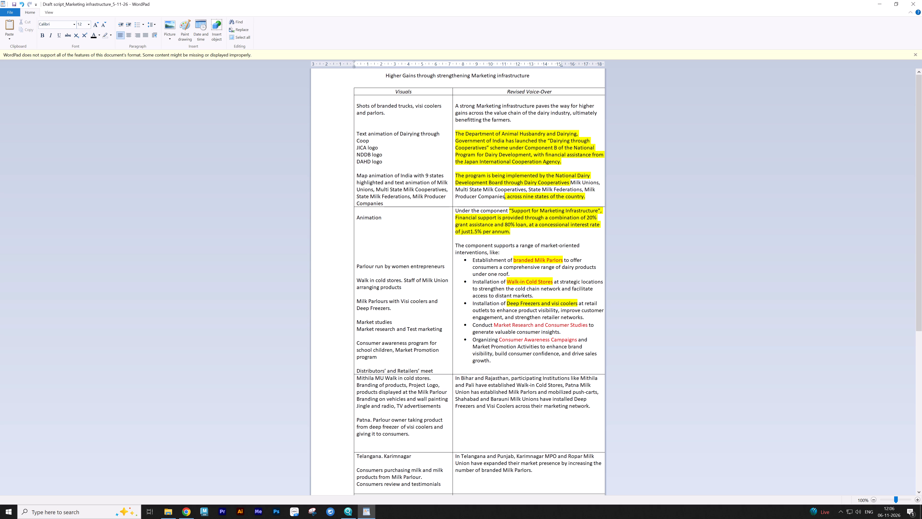
Highlight the inserted list from "Milk Unions" to "Milk Producer Companies" in the voice-over column in yellow.
left_click_drag(570, 182, 506, 197)
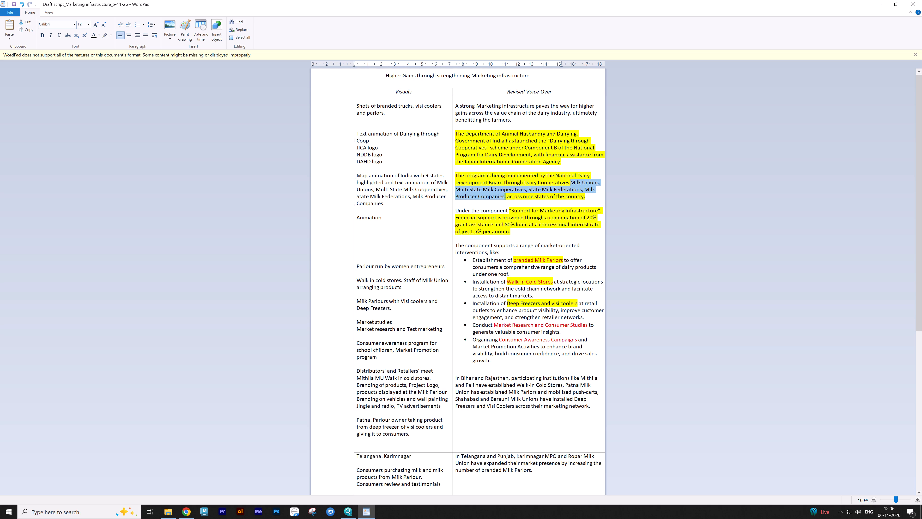
left_click_drag(506, 197, 504, 198)
left_click(109, 36)
left_click(107, 42)
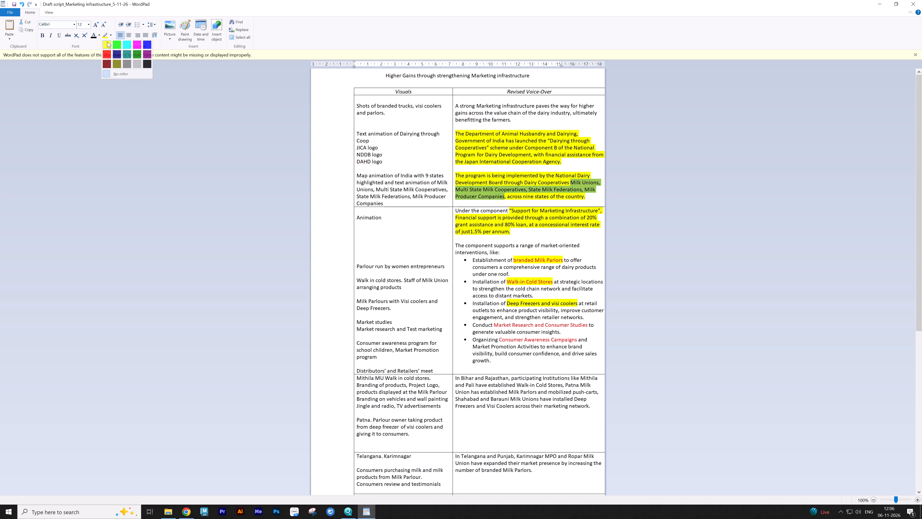
left_click(598, 191)
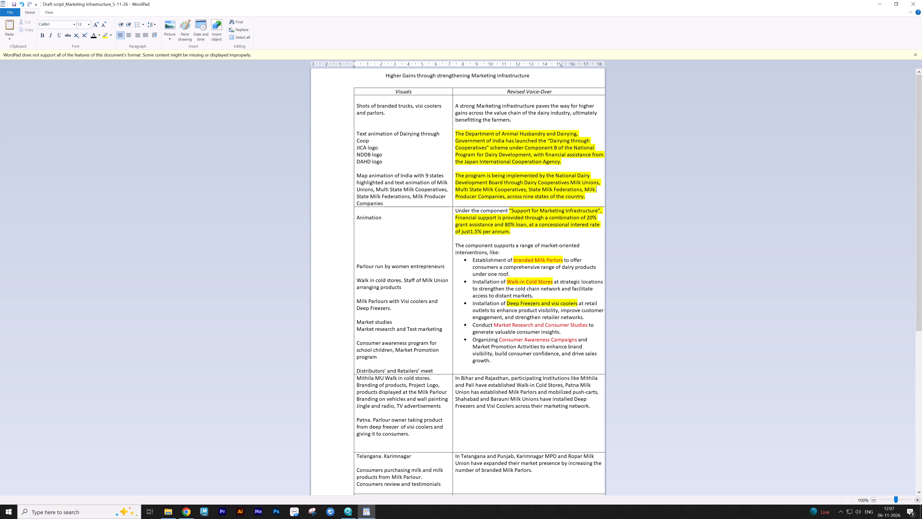
Review the rest of the marketing infrastructure script, including the "Logos of dairies" visual and the closing voice-over.
scroll(553, 321, "down", 3)
scroll(556, 315, "up", 2)
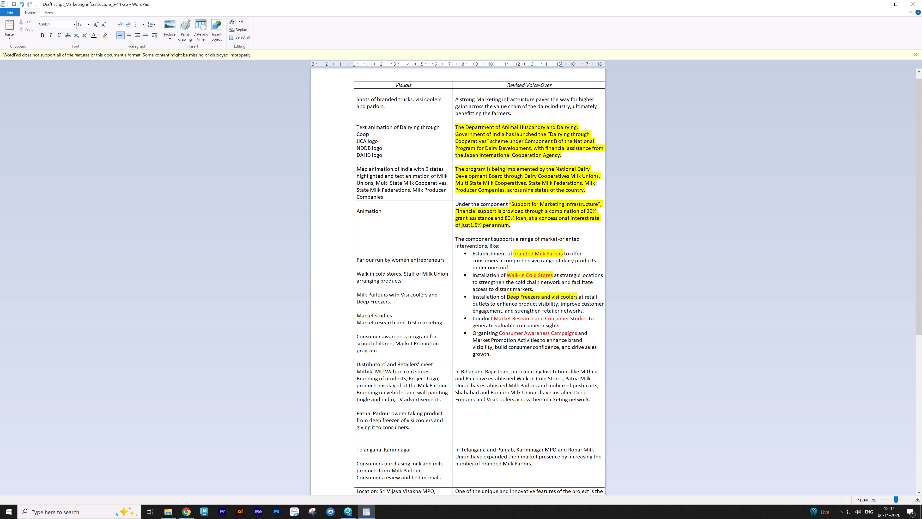
scroll(553, 333, "down", 1)
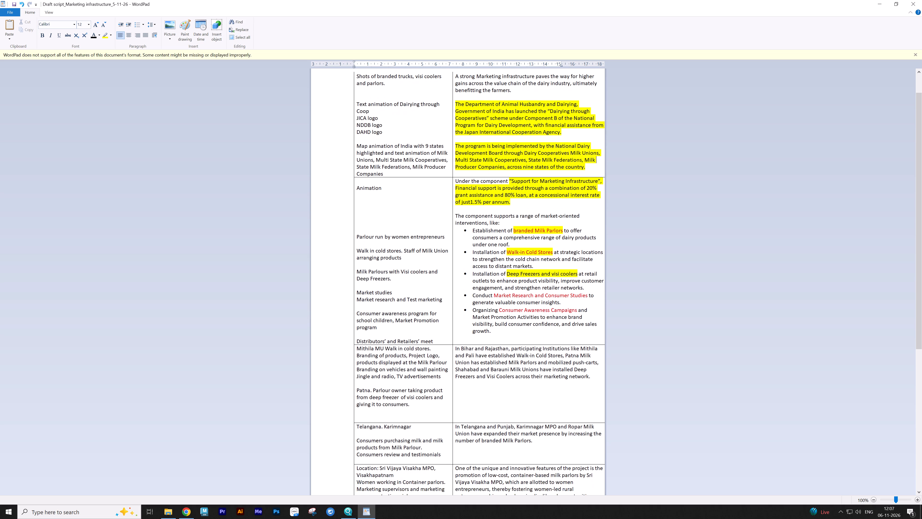
scroll(552, 333, "down", 1)
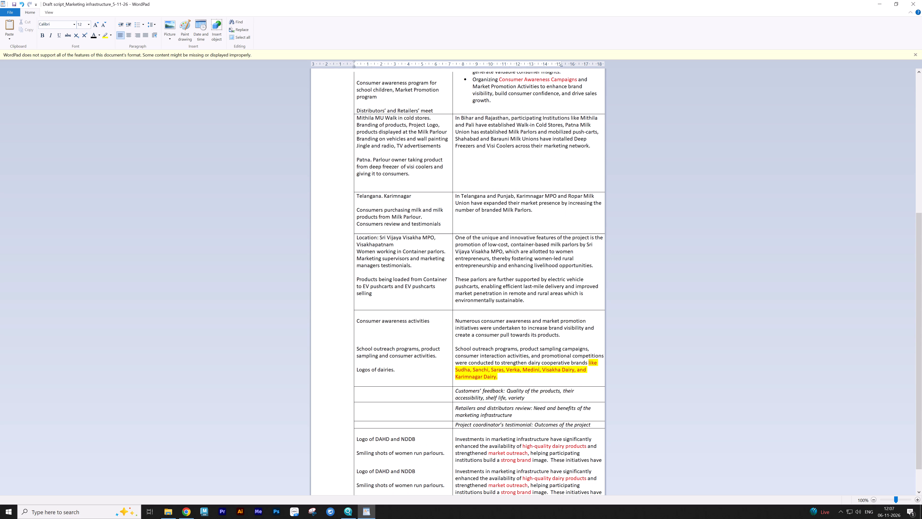
left_click_drag(402, 370, 377, 370)
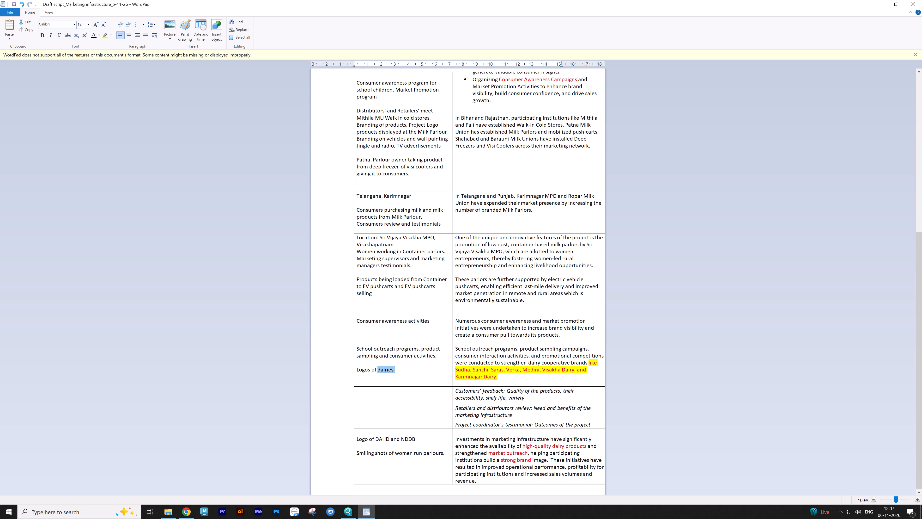
left_click_drag(377, 370, 363, 370)
left_click(417, 377)
scroll(515, 386, "down", 2)
Save the edited marketing infrastructure script to its existing file and close it.
key("ctrl+s")
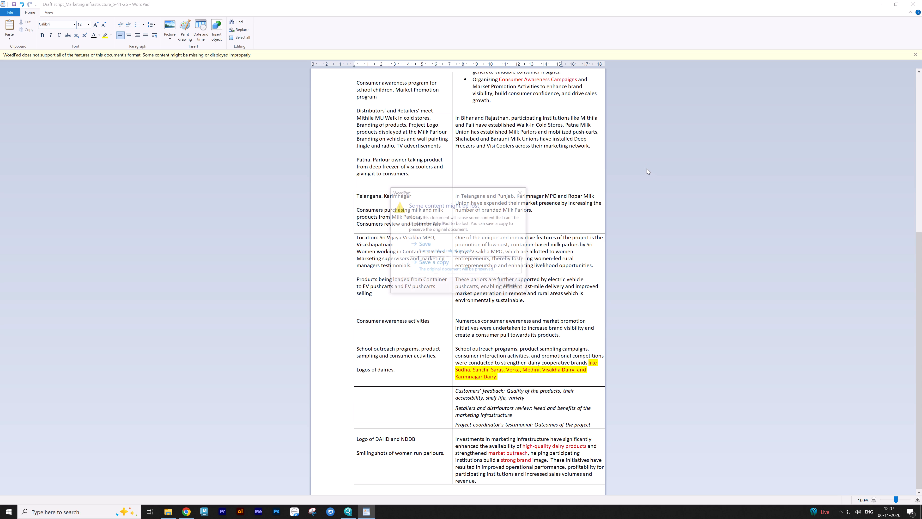
left_click(453, 253)
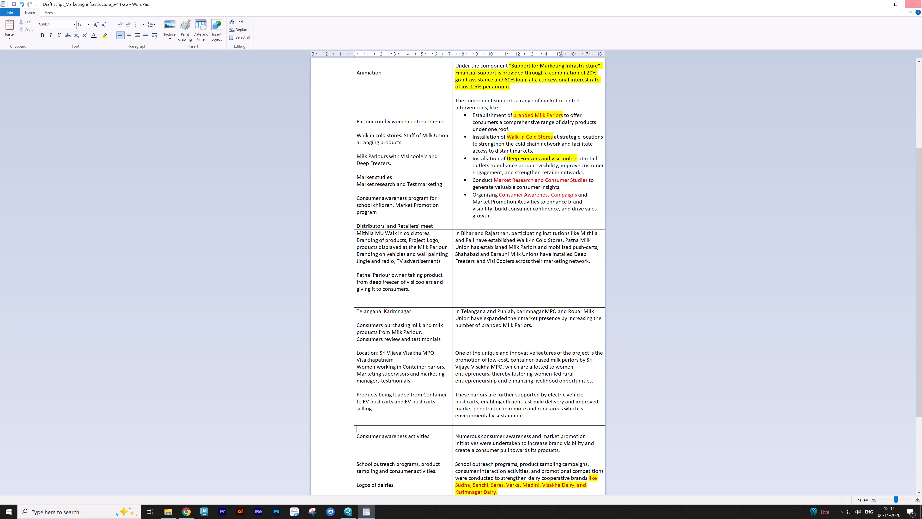
left_click(917, 0)
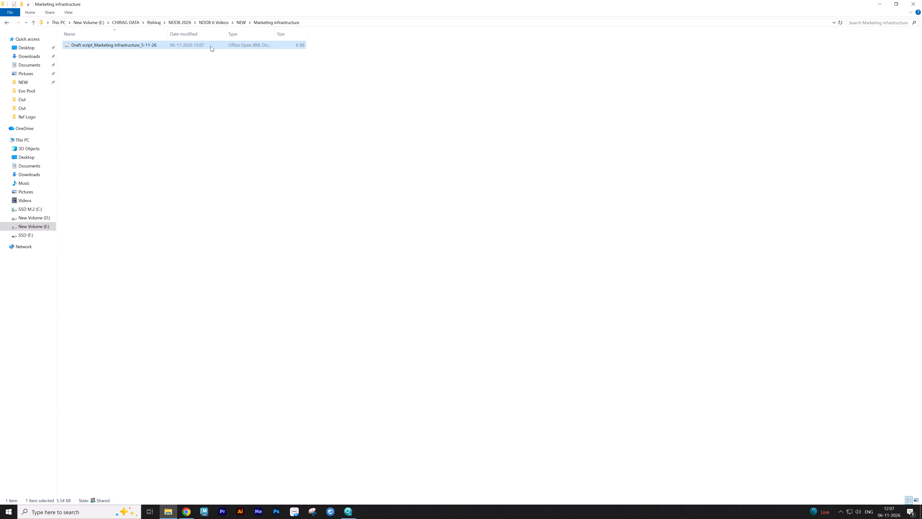
Return to the NEW folder and open the draft script inside the Milk Procurement folder.
left_click(238, 20)
double_click(195, 60)
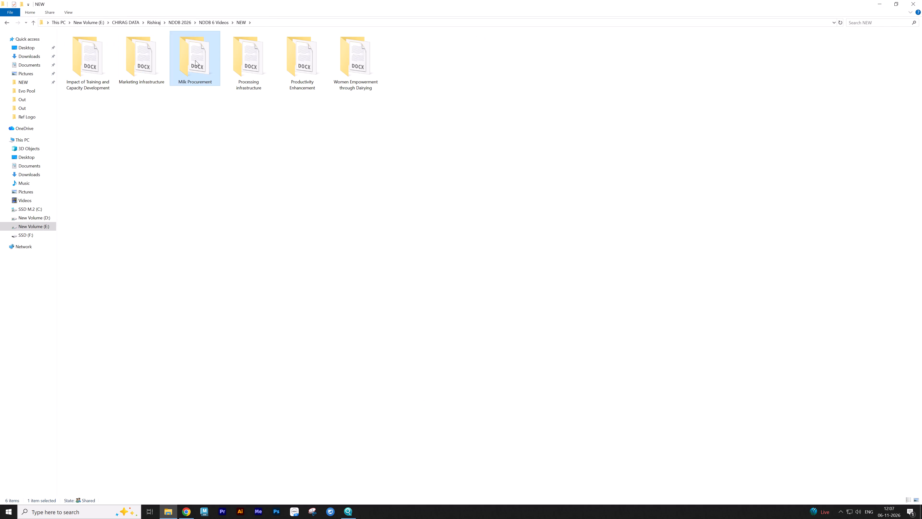
double_click(153, 45)
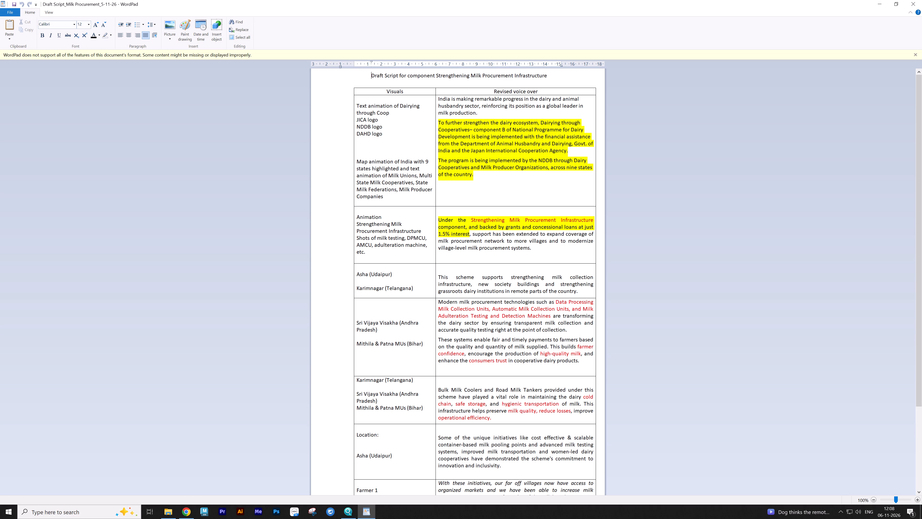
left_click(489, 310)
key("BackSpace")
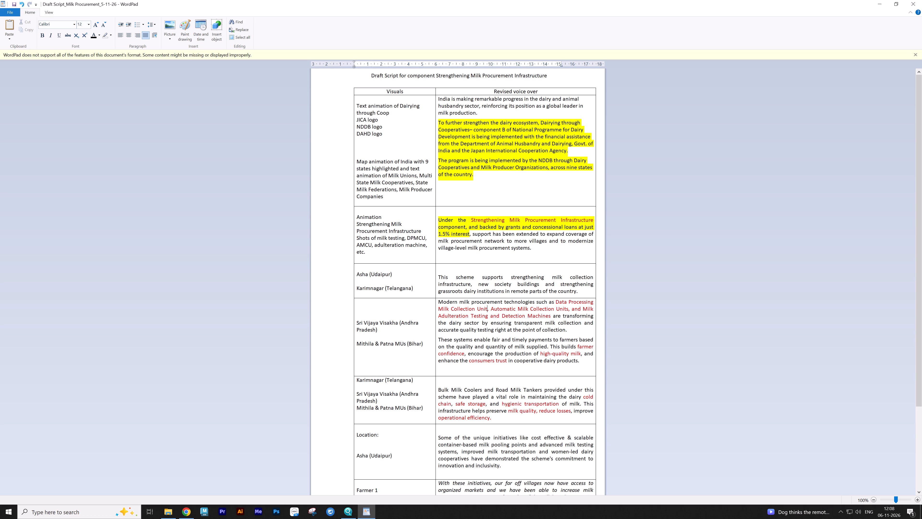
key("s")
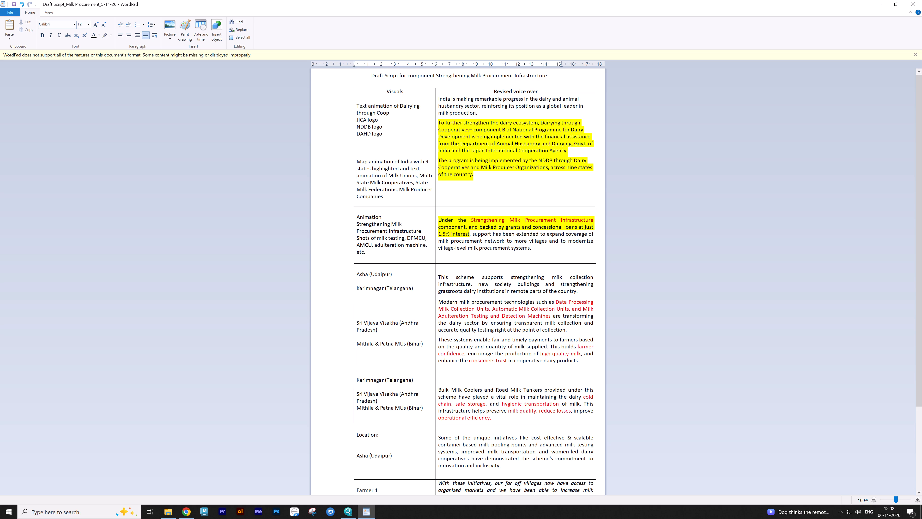
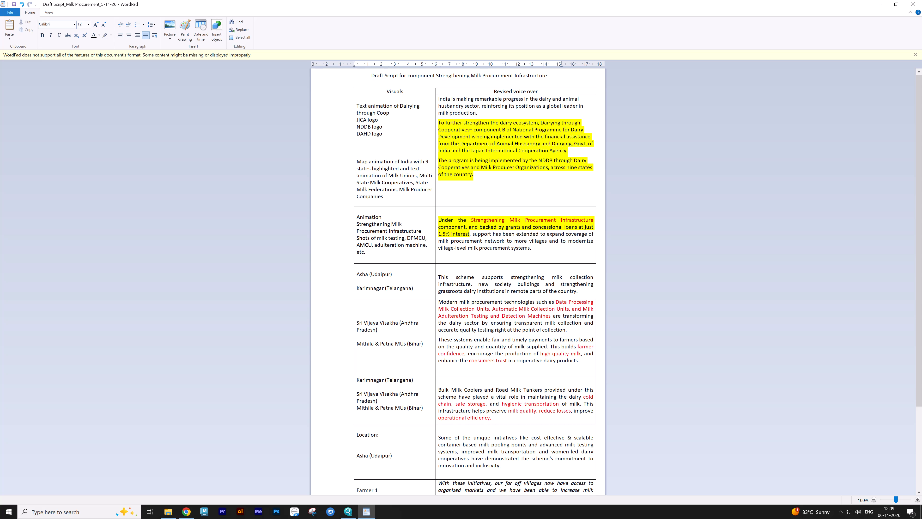
Check the rest of the milk procurement script, save it to its existing file and close it.
scroll(575, 411, "down", 7)
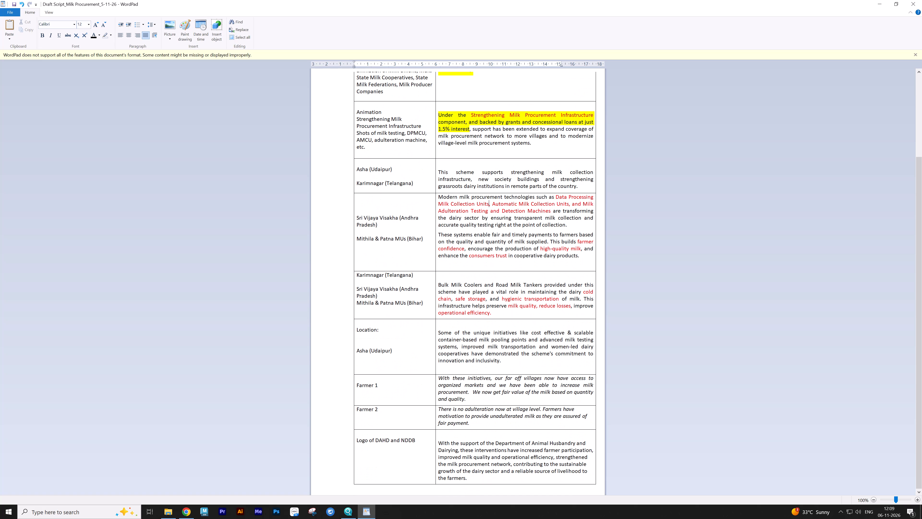
key("ctrl+s")
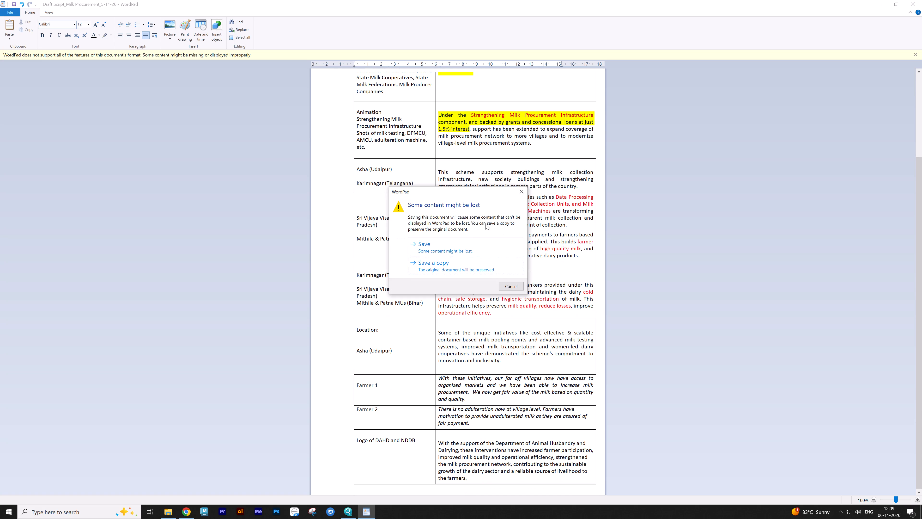
left_click(472, 251)
left_click(917, 0)
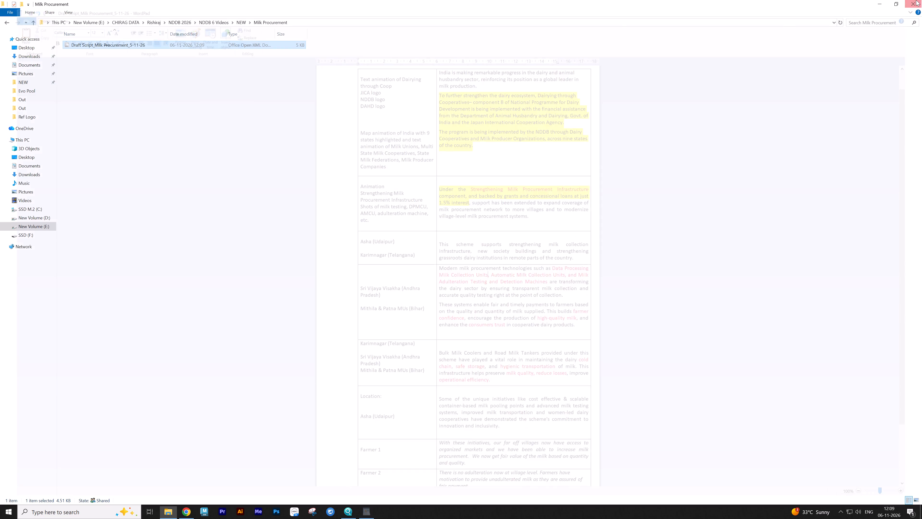
Return to the NEW folder and open the draft script inside the Processing infrastructure folder.
left_click(242, 21)
double_click(249, 64)
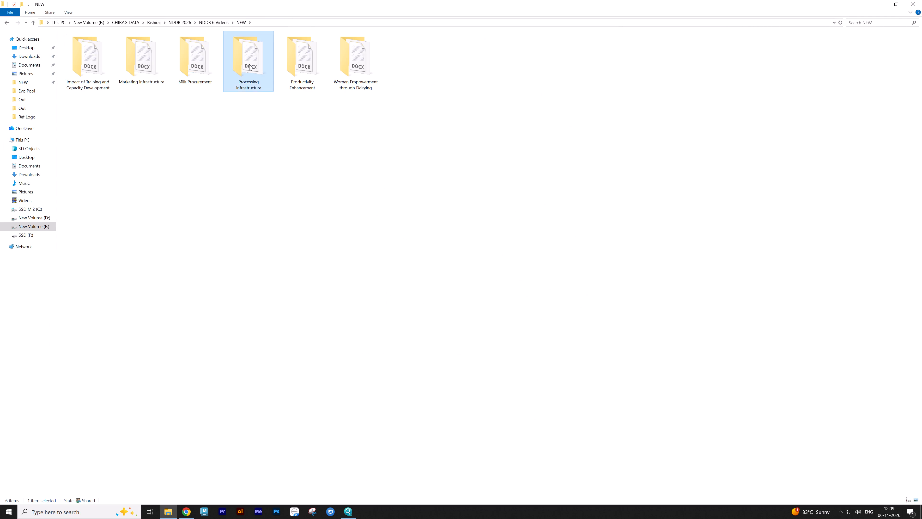
double_click(185, 46)
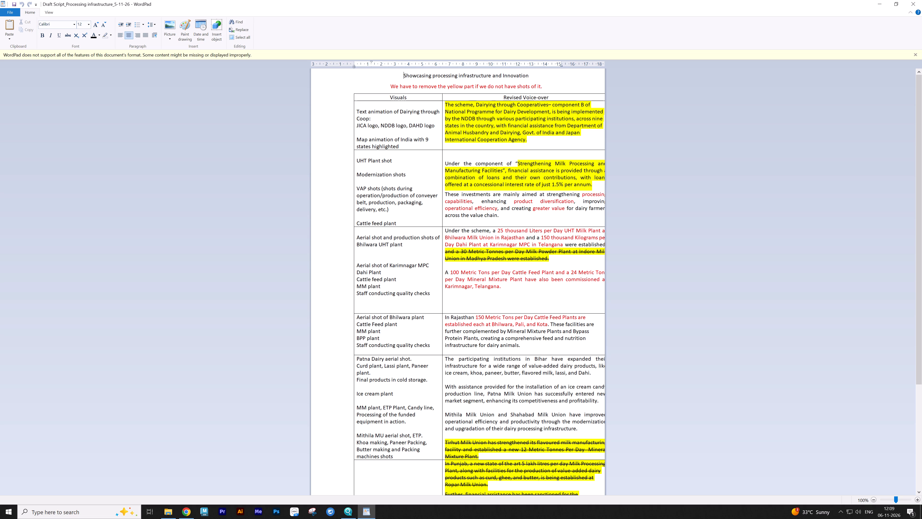
Look through the processing infrastructure script from start to end, including the voice-over column cut off at the page edge.
scroll(594, 181, "down", 6)
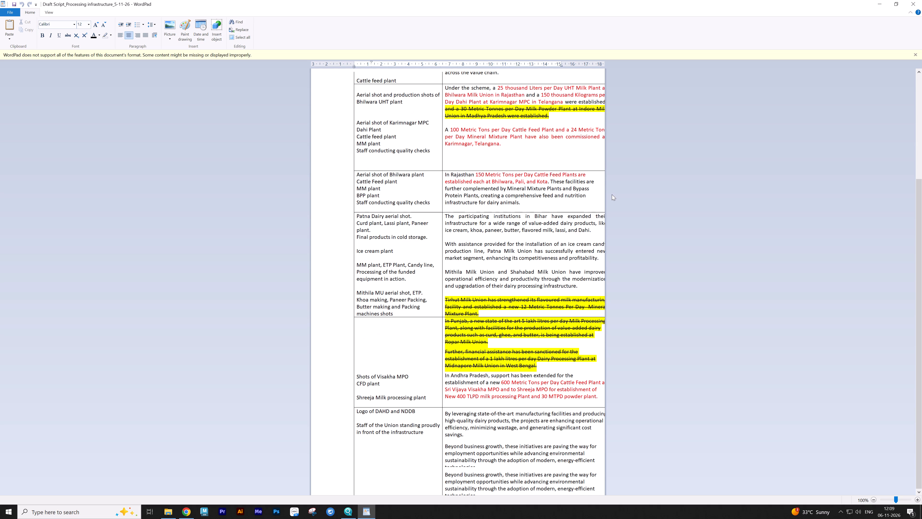
left_click_drag(606, 195, 614, 198)
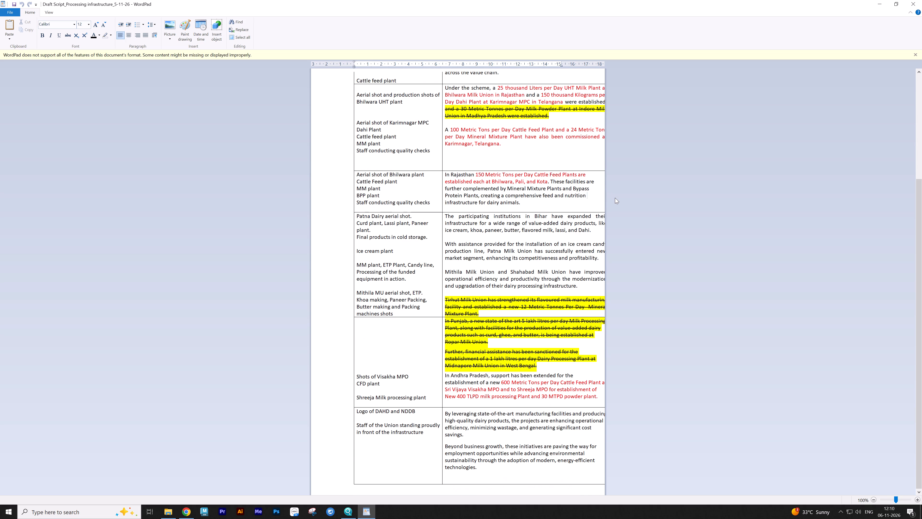
left_click(618, 197)
scroll(574, 195, "down", 2, "ctrl")
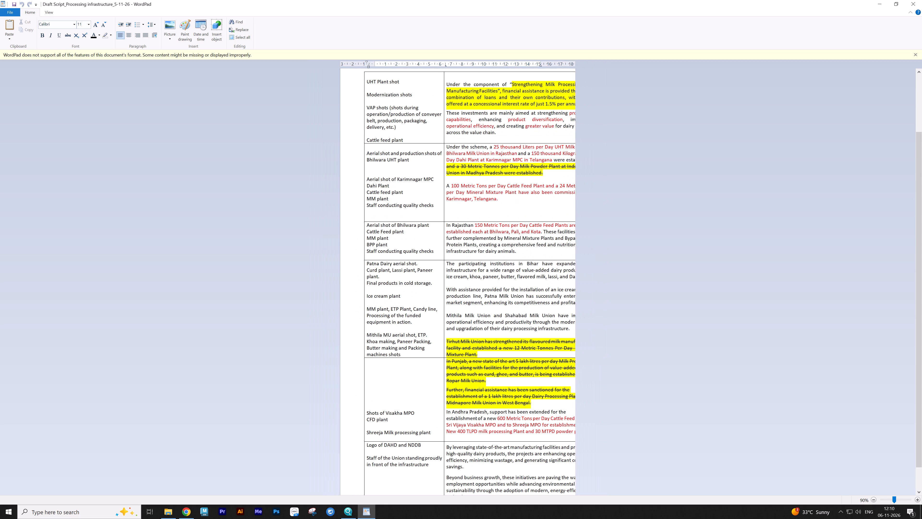
scroll(574, 195, "down", 4, "ctrl")
scroll(524, 188, "up", 2, "ctrl")
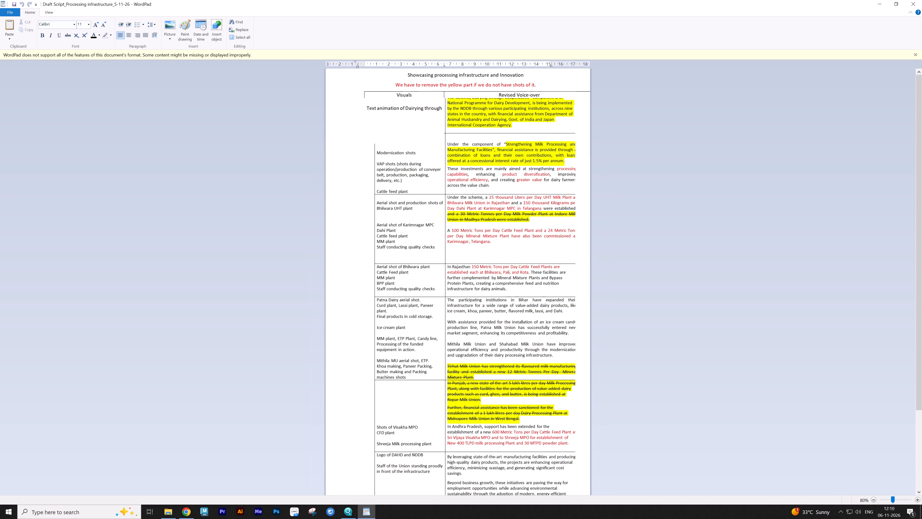
scroll(524, 188, "up", 2, "ctrl")
scroll(524, 188, "down", 1, "ctrl")
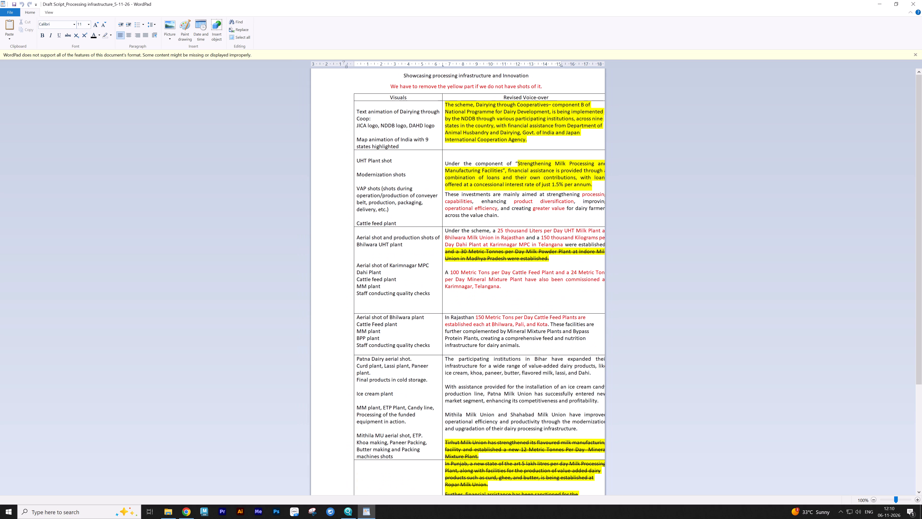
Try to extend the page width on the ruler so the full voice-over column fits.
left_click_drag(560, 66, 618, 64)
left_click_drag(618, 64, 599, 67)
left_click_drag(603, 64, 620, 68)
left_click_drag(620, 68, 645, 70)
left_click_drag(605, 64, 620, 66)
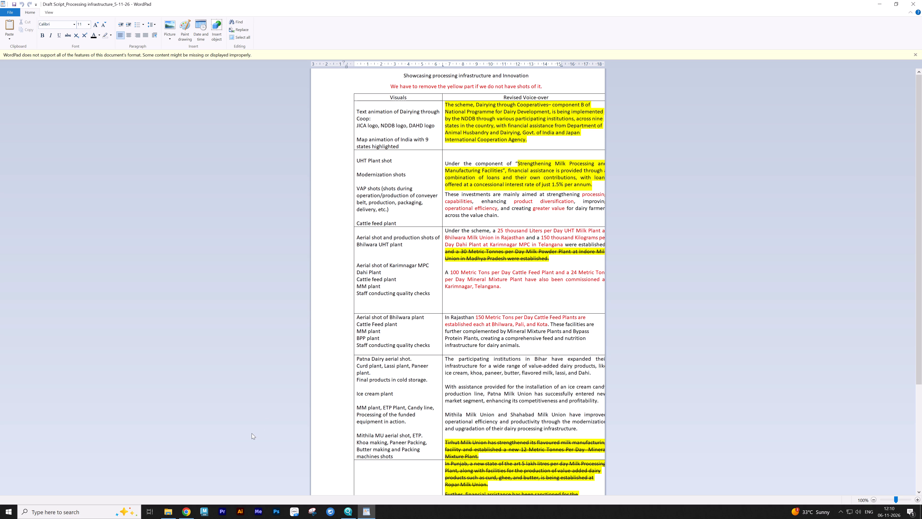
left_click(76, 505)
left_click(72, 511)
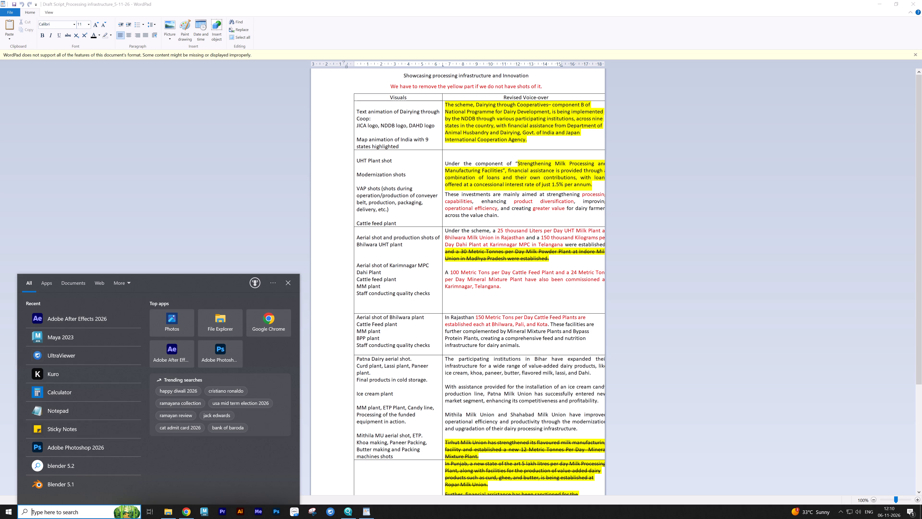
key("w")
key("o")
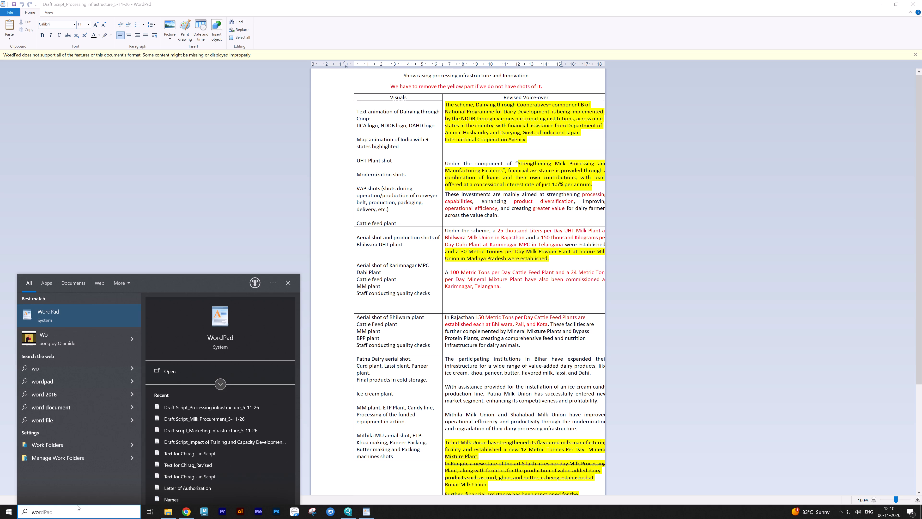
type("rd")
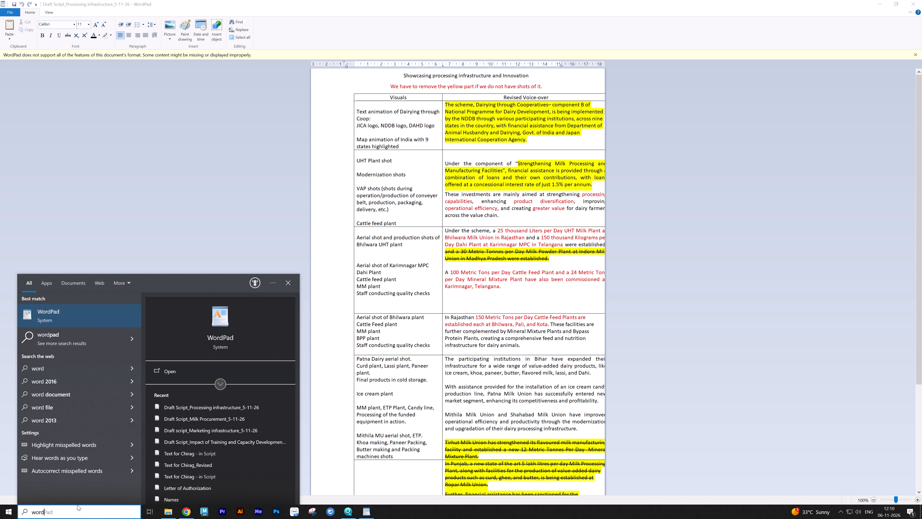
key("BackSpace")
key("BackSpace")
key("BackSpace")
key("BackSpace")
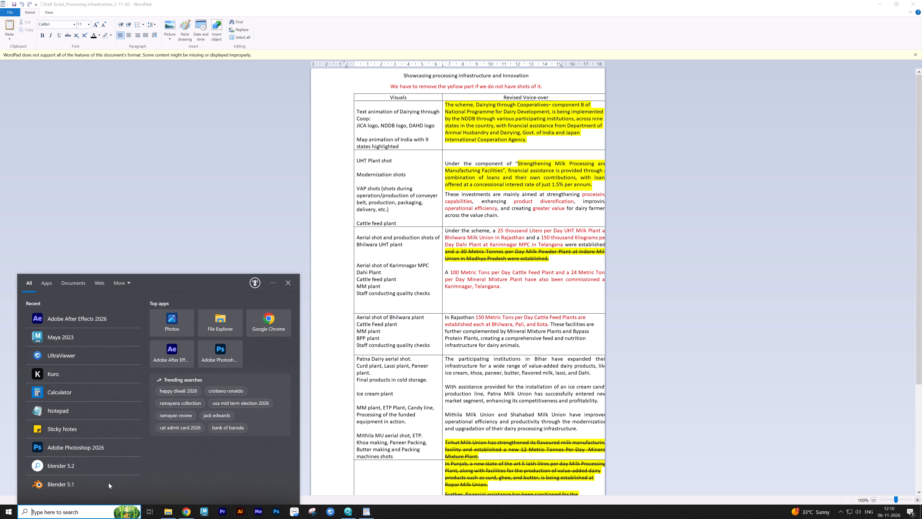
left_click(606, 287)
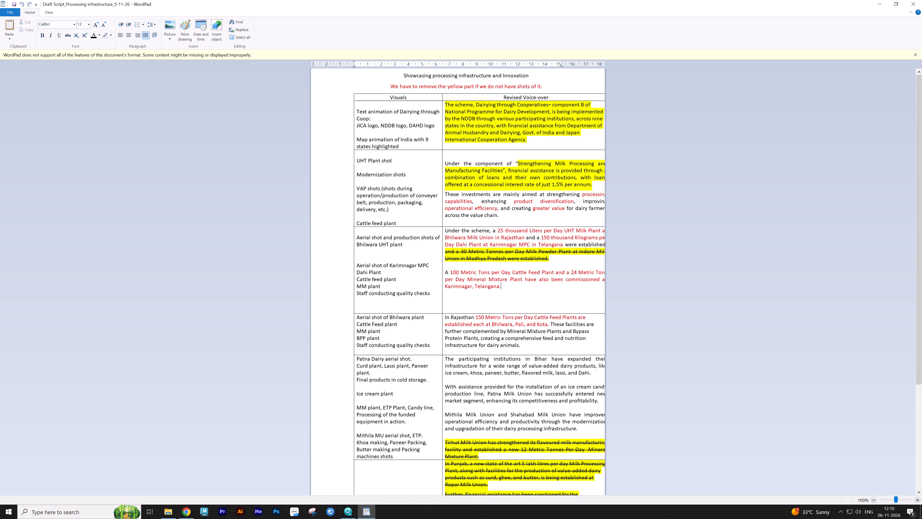
Replace "thousand Liters per Day" with "TLPD" in the 25 thousand litre Bhilwara UHT Milk Plant sentence.
left_click_drag(562, 231, 515, 231)
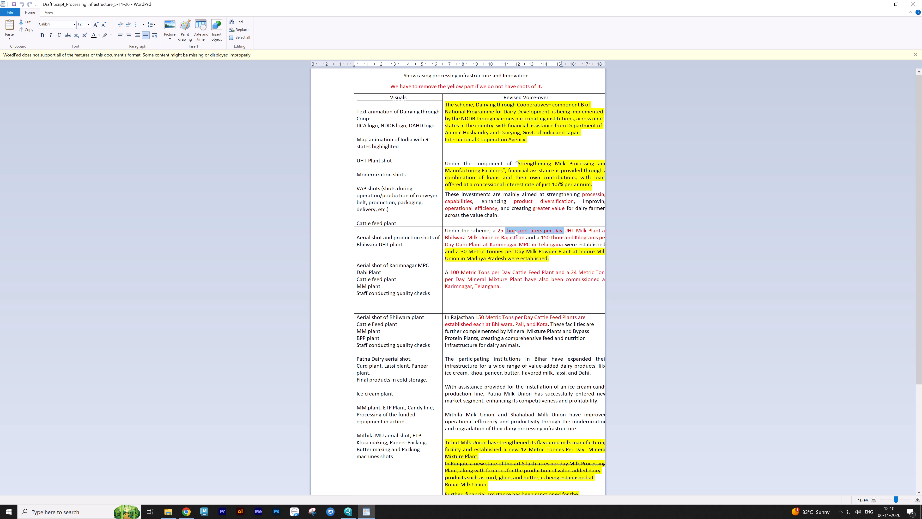
key("shift+t")
key("shift+l")
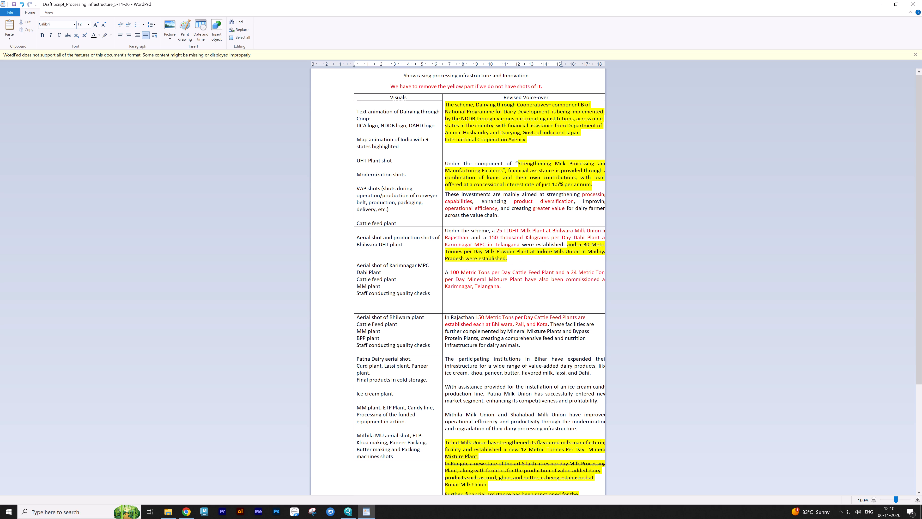
key("shift+p")
key("shift+d")
key("space")
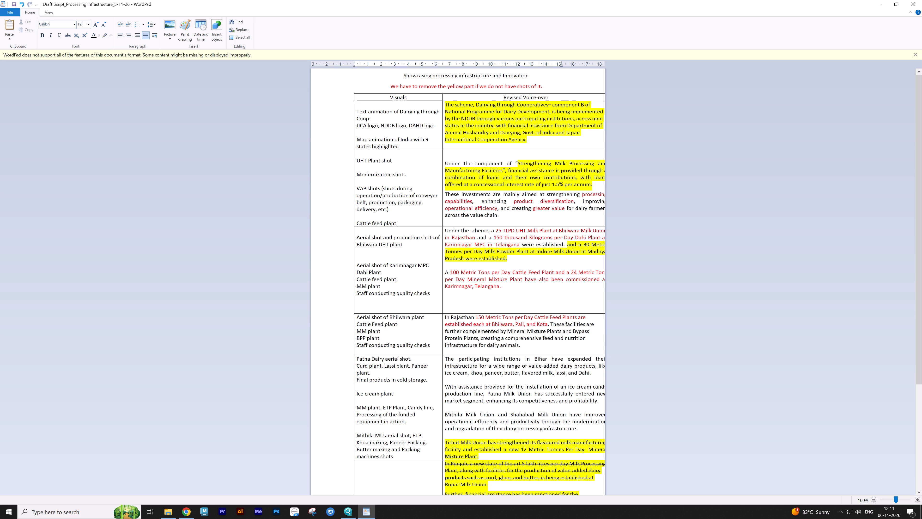
Replace "thousand Kilograms per Day" with "TKPD" for the Dahi Plant at Karimnagar MPC in the same sentence.
left_click_drag(514, 231, 498, 233)
left_click_drag(516, 229, 601, 228)
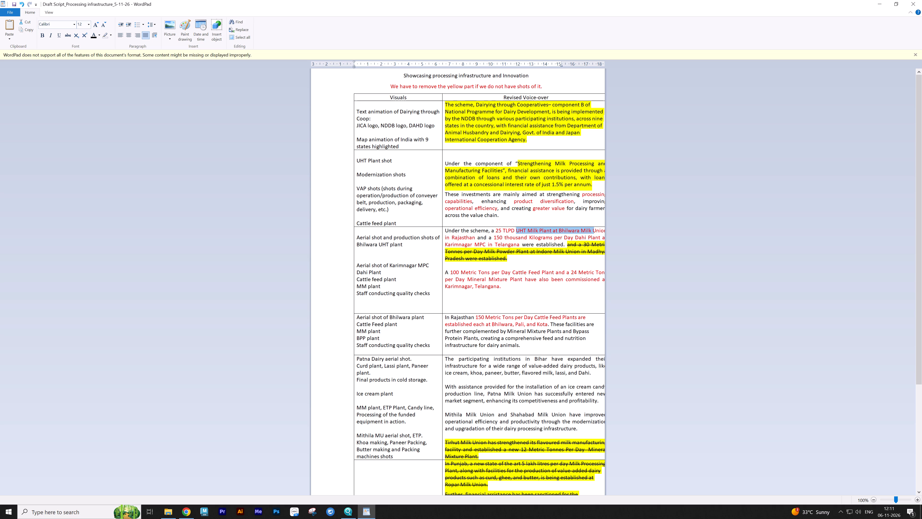
left_click(505, 238)
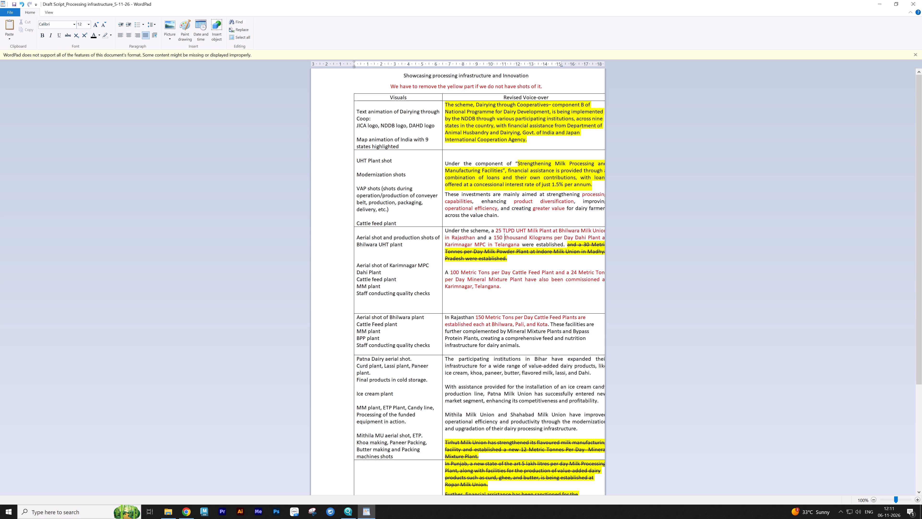
left_click_drag(505, 239, 544, 242)
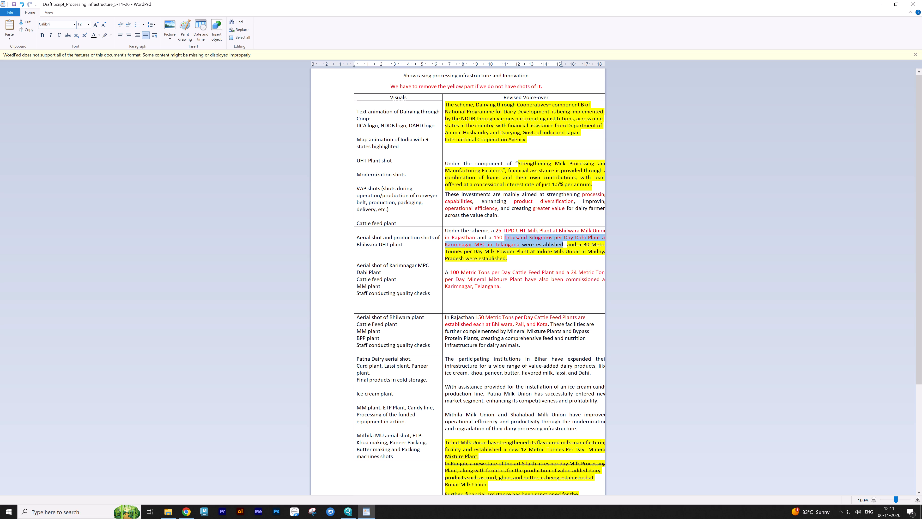
left_click_drag(544, 242, 573, 237)
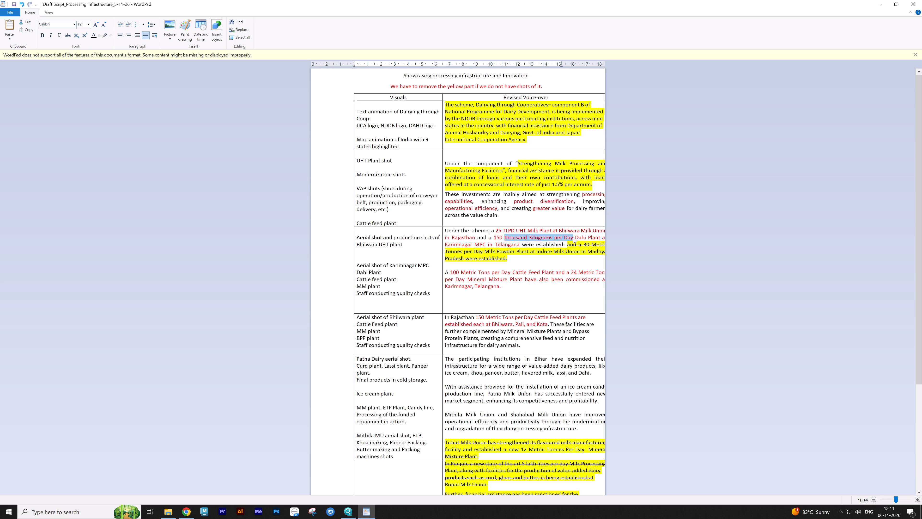
type("TK")
type("PD")
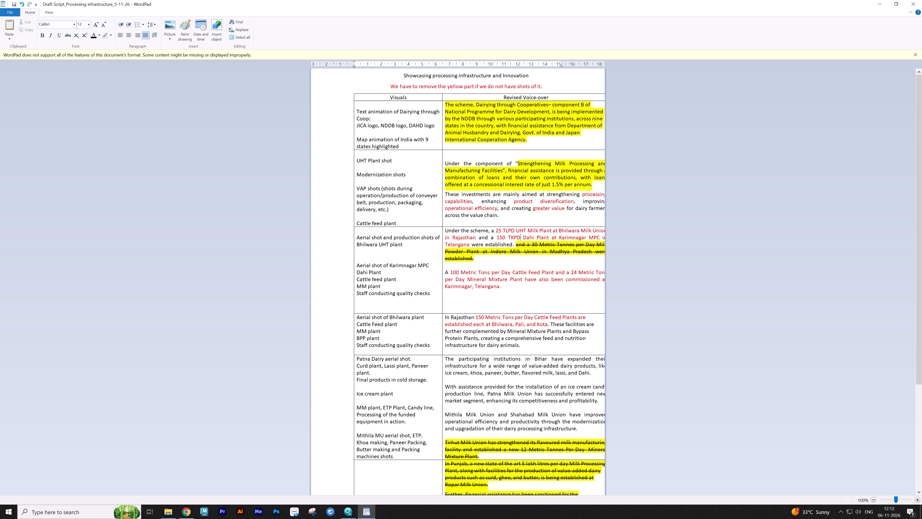
Replace "Metric Tons per Day" with "TPD" for the 100-ton Cattle Feed Plant at Karimnagar.
left_click_drag(462, 273, 469, 273)
left_click_drag(469, 273, 505, 271)
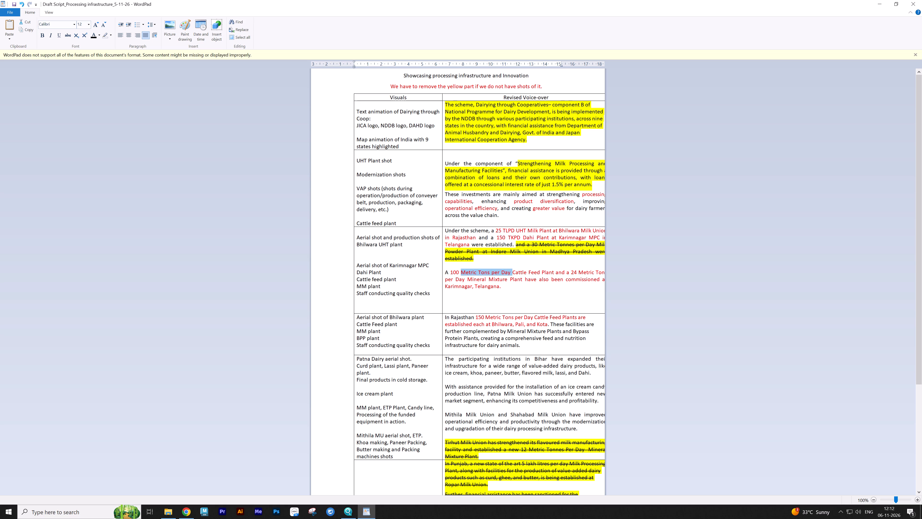
left_click_drag(505, 271, 504, 272)
left_click_drag(504, 272, 510, 272)
type("MT")
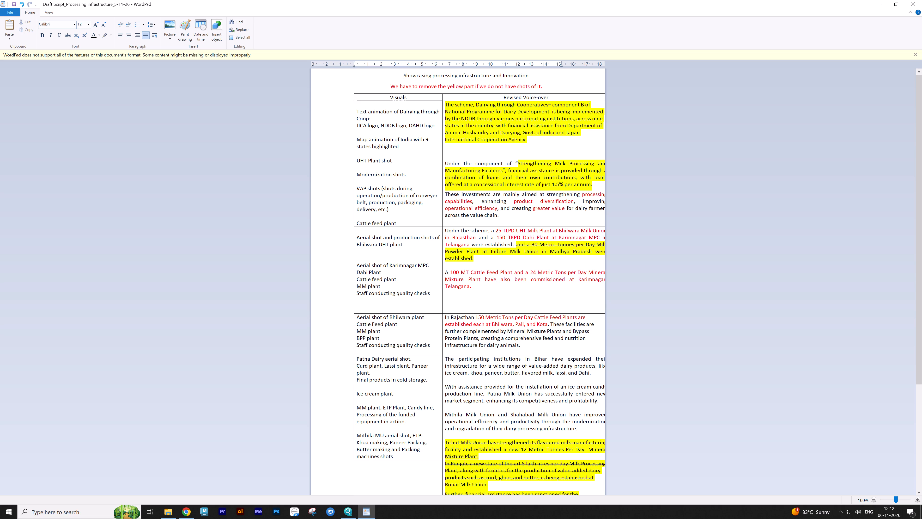
key("shift+p")
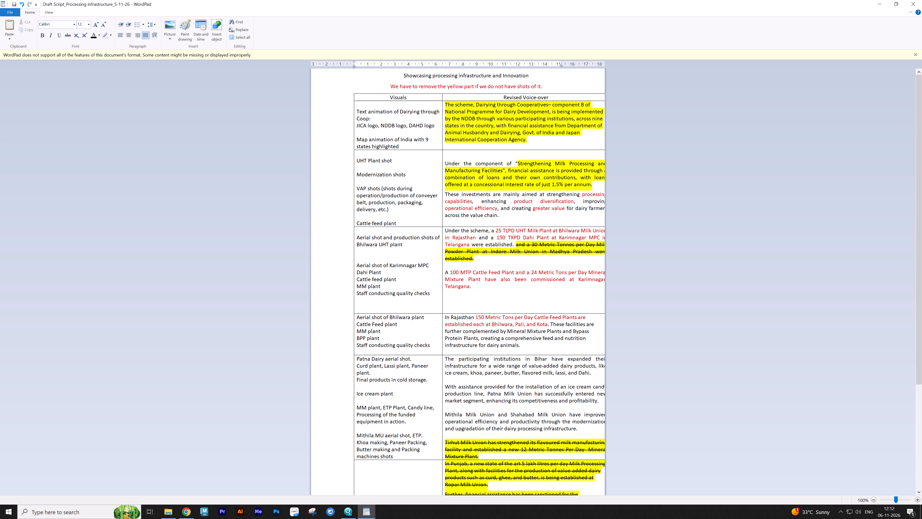
key("shift+d")
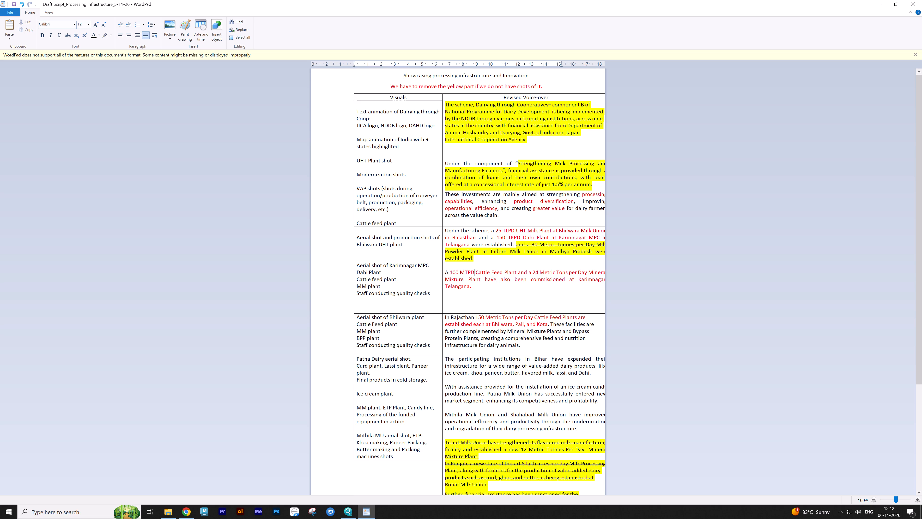
left_click(465, 273)
key("BackSpace")
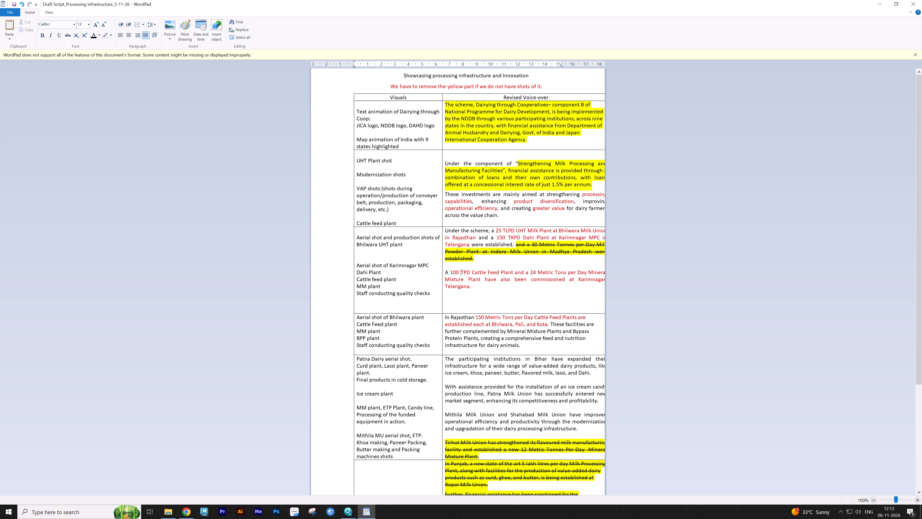
Replace "Metric Tons per Day" with "TPD" for the 24-ton Mineral Mixture Plant at Karimnagar.
left_click_drag(539, 272, 553, 274)
left_click_drag(553, 274, 583, 271)
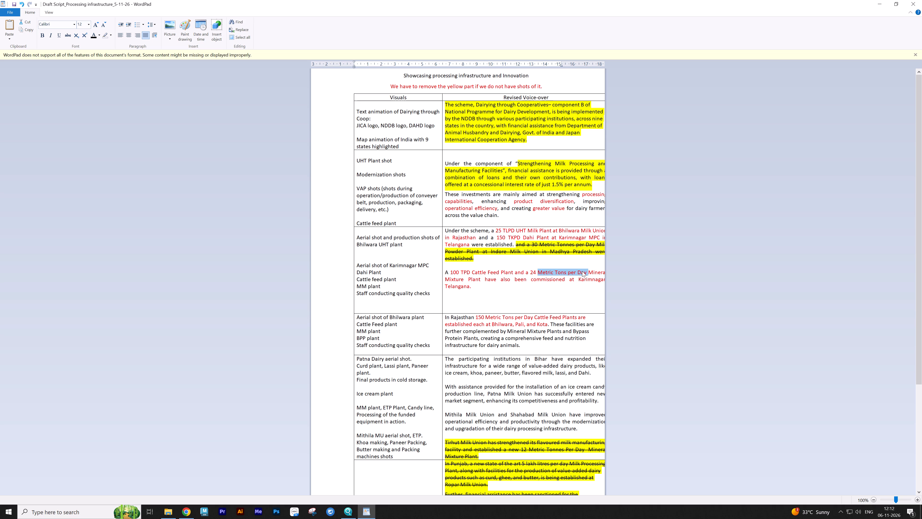
key("shift+t")
key("shift+p")
key("shift+d")
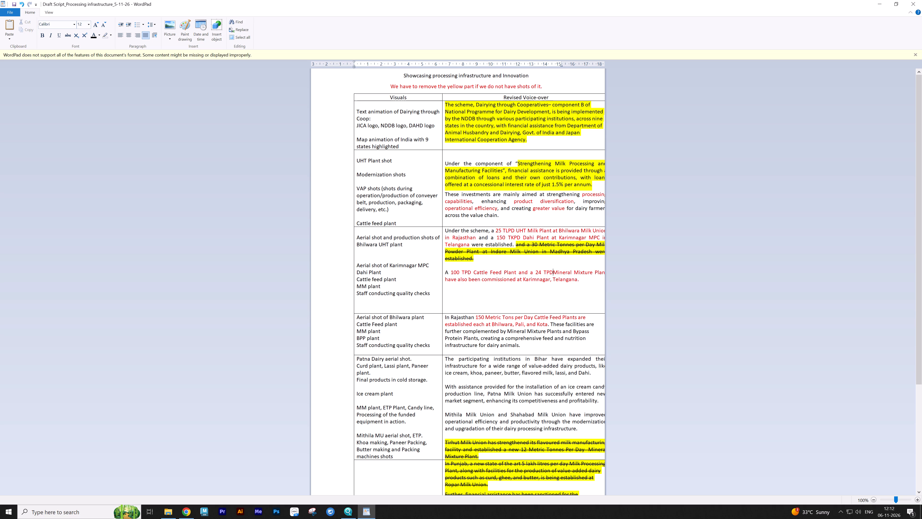
key("space")
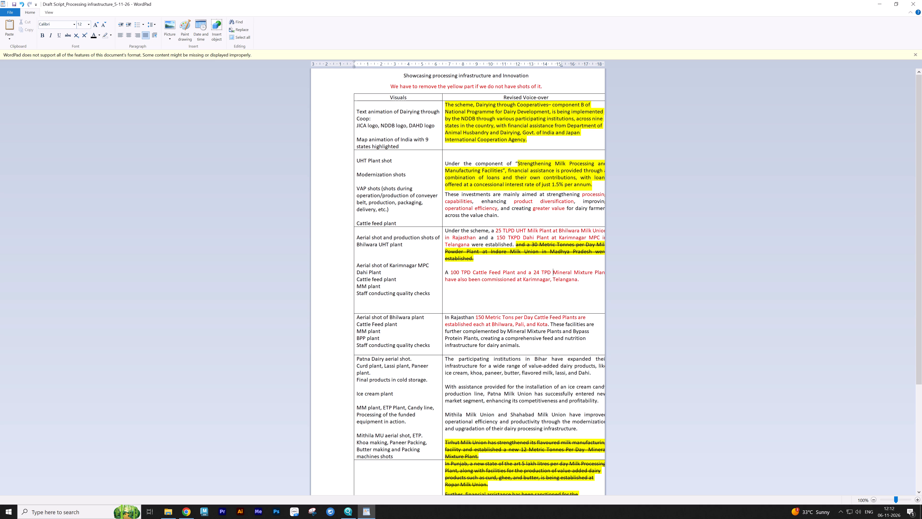
Replace "Metric Tons per Day" with "TPD" for the 150-ton Cattle Feed Plants in the Rajasthan sentence.
left_click_drag(486, 319, 535, 319)
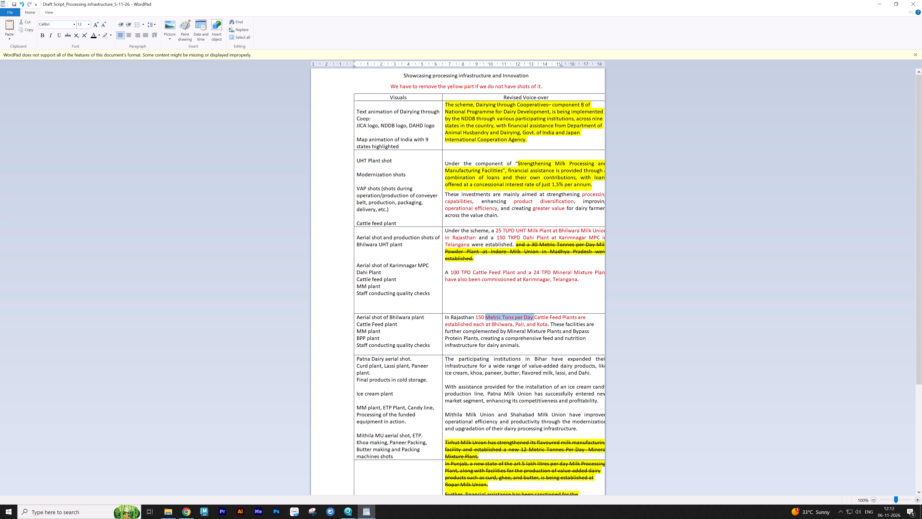
left_click_drag(535, 319, 533, 320)
key("shift+t")
key("shift+p")
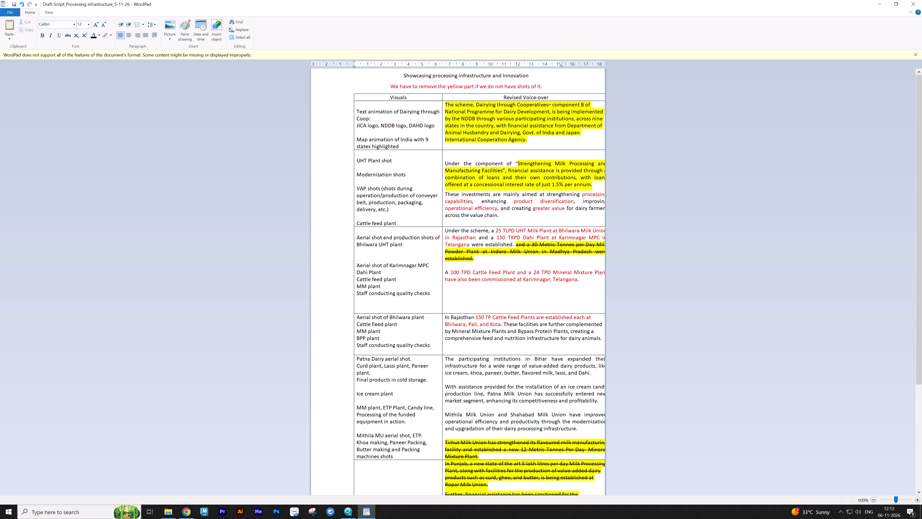
key("shift+d")
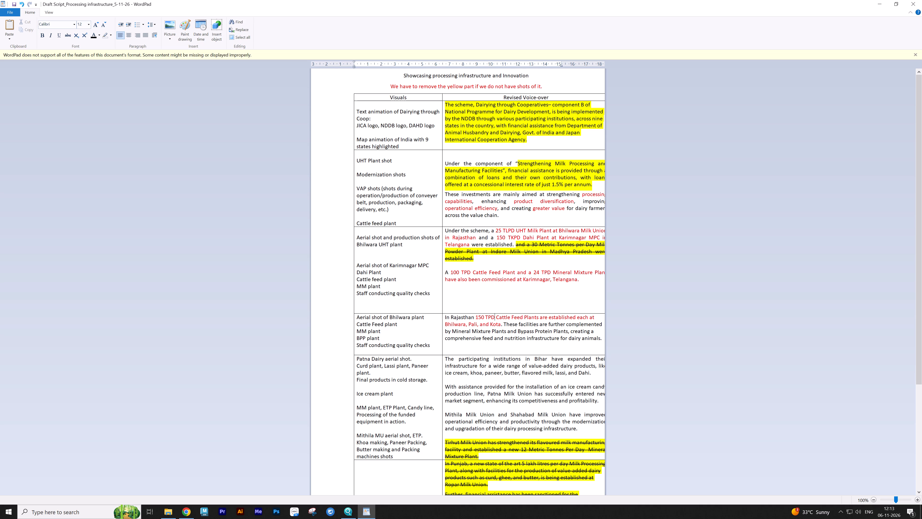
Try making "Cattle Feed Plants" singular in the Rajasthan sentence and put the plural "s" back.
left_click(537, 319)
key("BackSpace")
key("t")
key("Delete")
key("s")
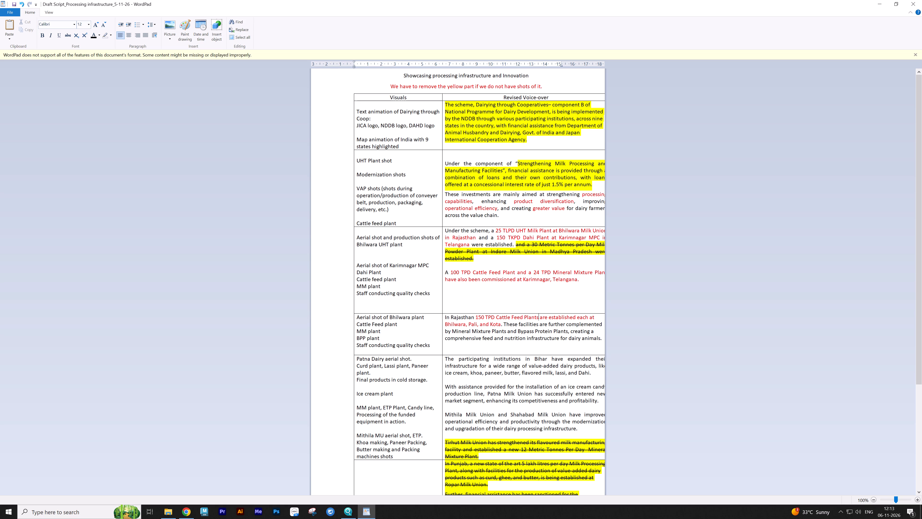
Save the Processing infrastructure draft script.
left_click(513, 331)
key("ctrl+s")
left_click(475, 241)
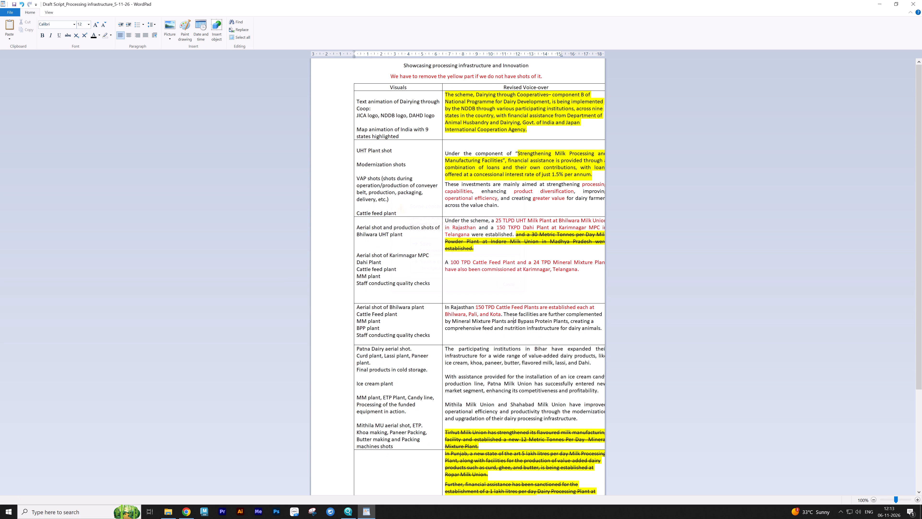
Replace "Metric Tons per Day" with "TPD" for the 600-ton Cattle Feed Plant at Sri Vijaya Visakha MPO in the Andhra Pradesh paragraph.
scroll(523, 322, "down", 3)
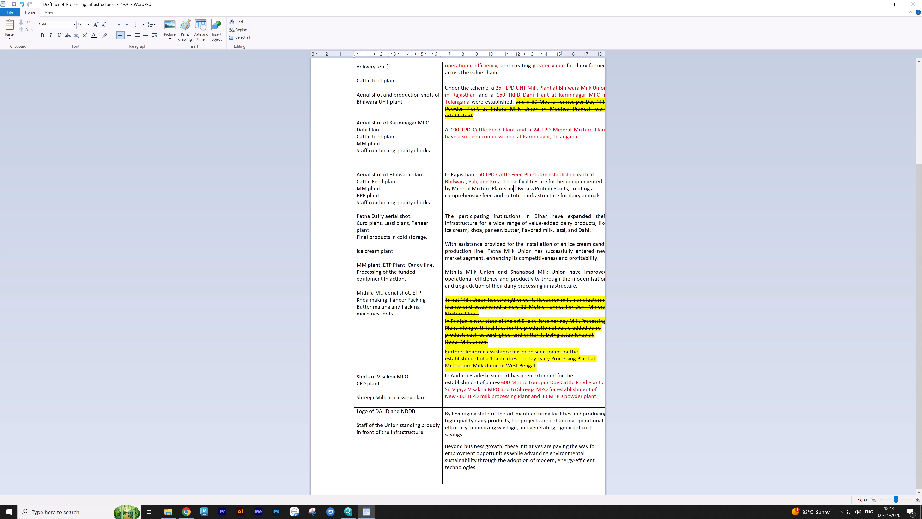
left_click_drag(513, 383, 555, 384)
key("shift+t")
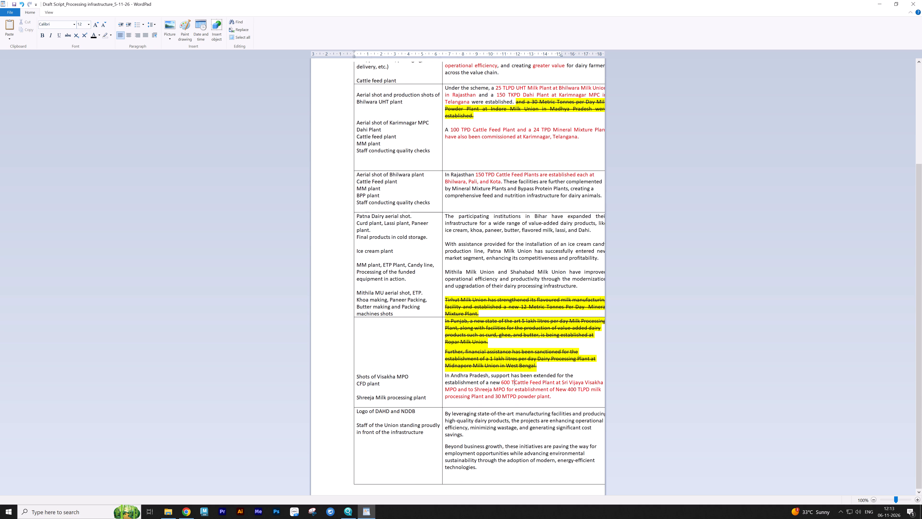
key("shift+p")
key("shift+d")
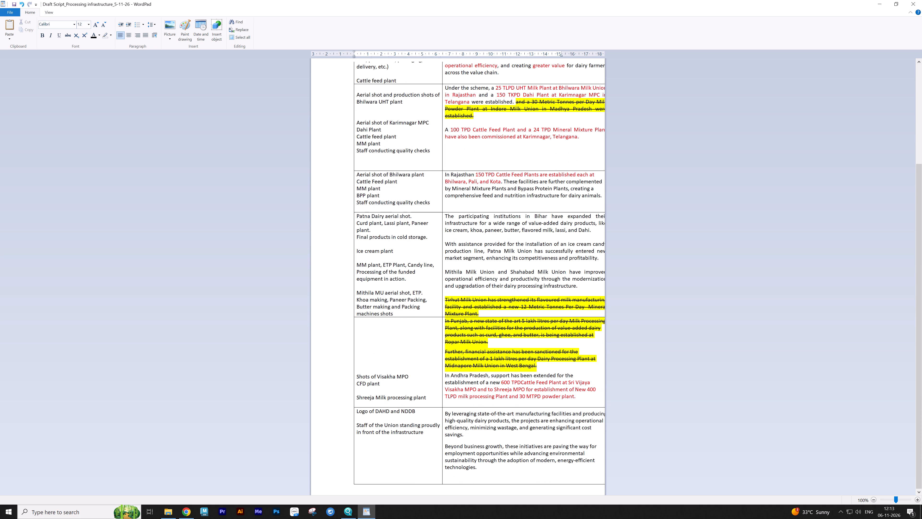
key("space")
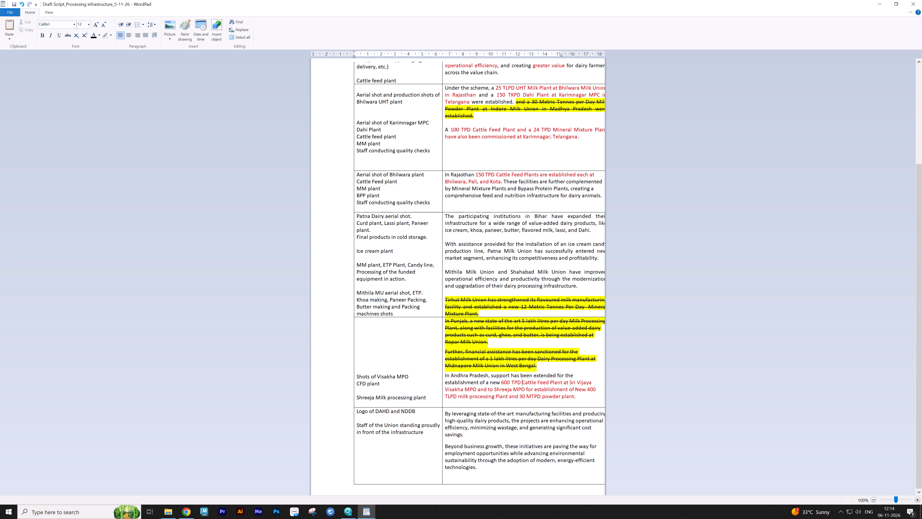
Correct the powder plant wording at the end of the Andhra Pradesh paragraph to "30 TPD Milk powder plant".
left_click(531, 398)
key("BackSpace")
left_click(537, 399)
key("space")
key("shift+m")
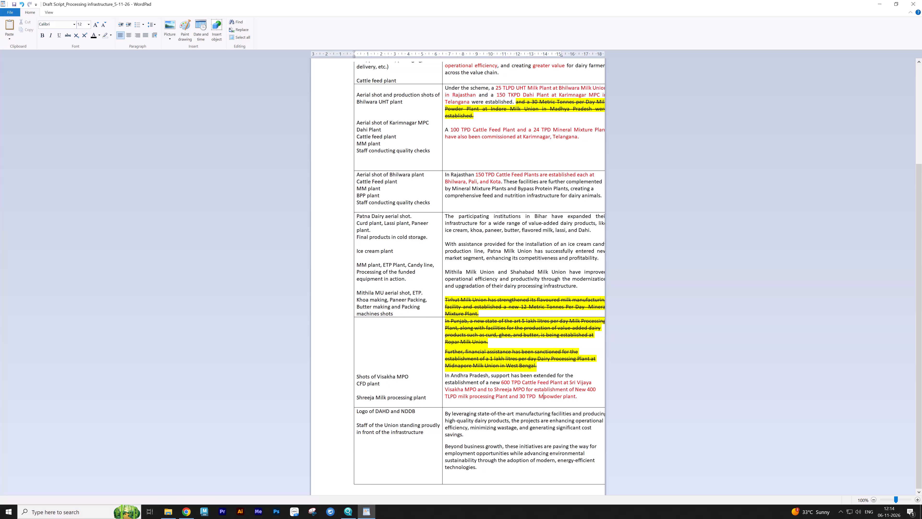
type("ilk")
key("space")
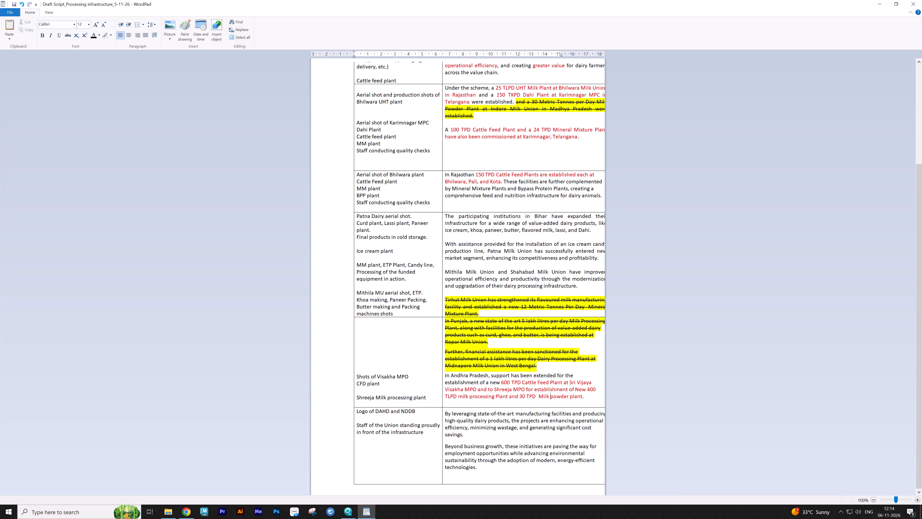
left_click(539, 399)
key("BackSpace")
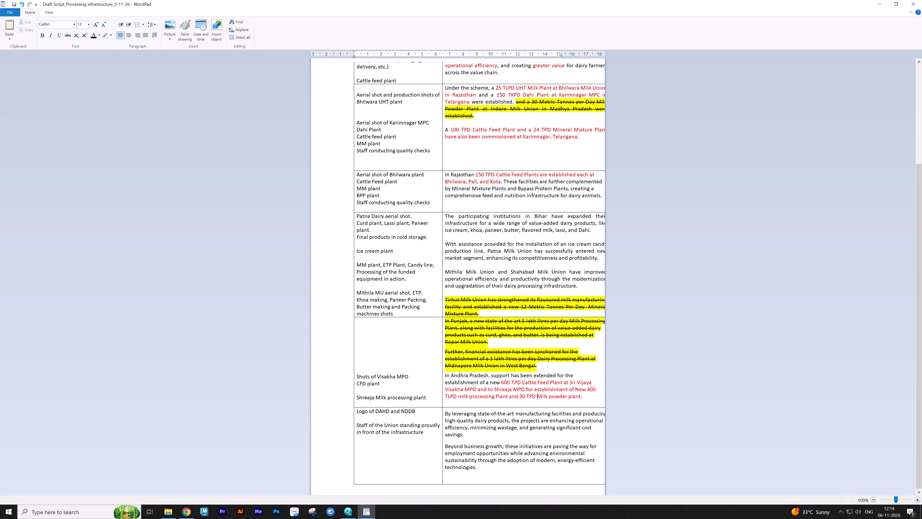
Save and close the Processing infrastructure draft script.
left_click(587, 397)
key("ctrl+s")
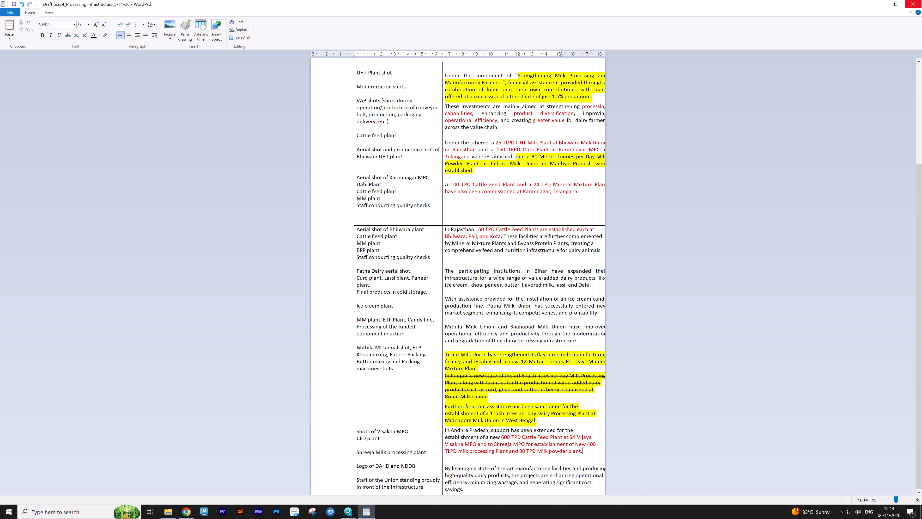
left_click(921, 0)
Go back to the NEW folder and open the draft script in the Productivity Enhancement folder.
left_click(244, 22)
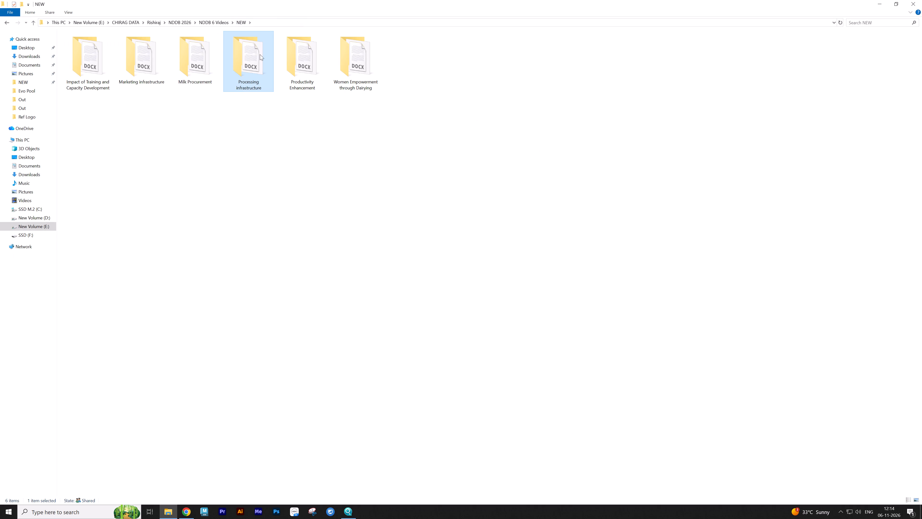
double_click(299, 54)
double_click(155, 46)
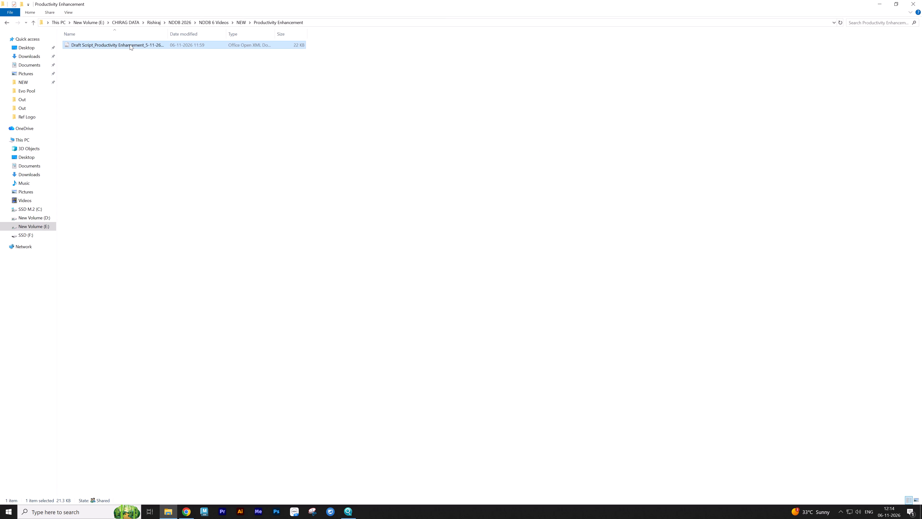
double_click(129, 45)
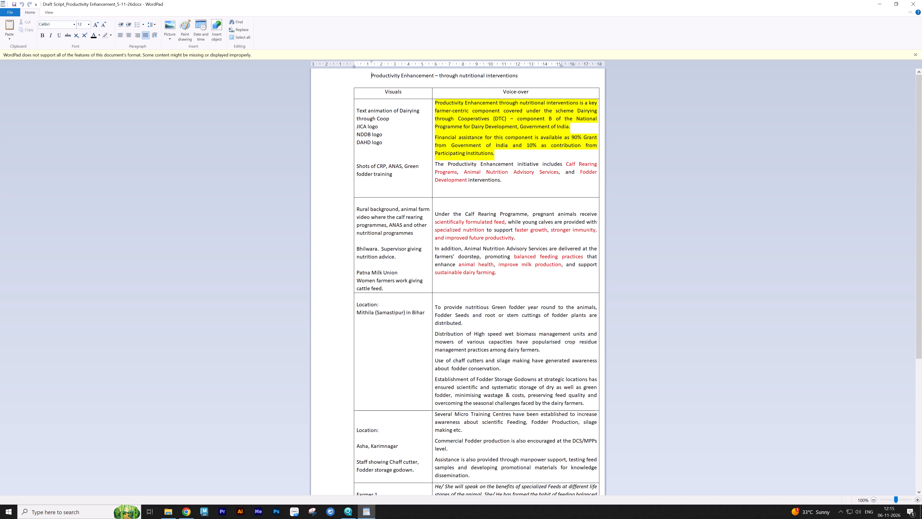
Colour the word "and" before "improved future productivity" black in the Calf Rearing Programme paragraph.
left_click_drag(446, 242, 437, 243)
left_click(94, 35)
Check the remaining rows of the Productivity Enhancement draft script, and save and close it.
scroll(587, 286, "down", 7)
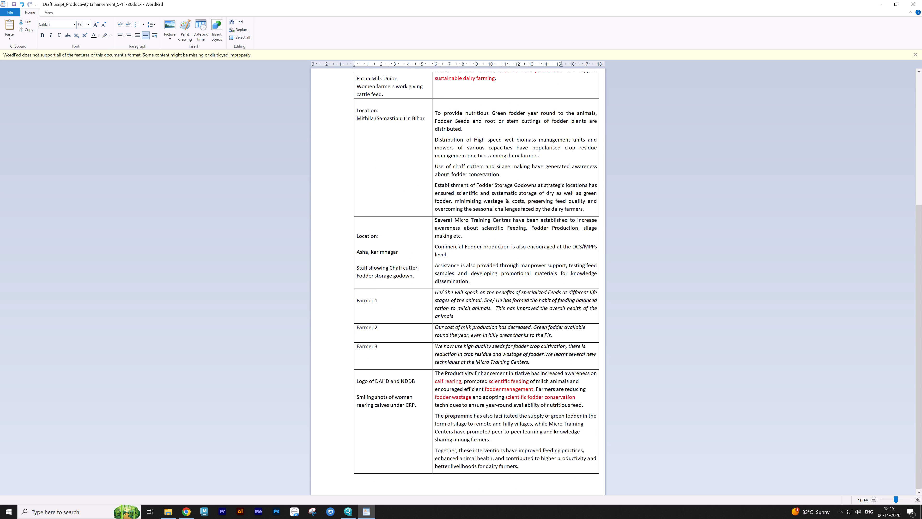
key("ctrl+s")
left_click(437, 245)
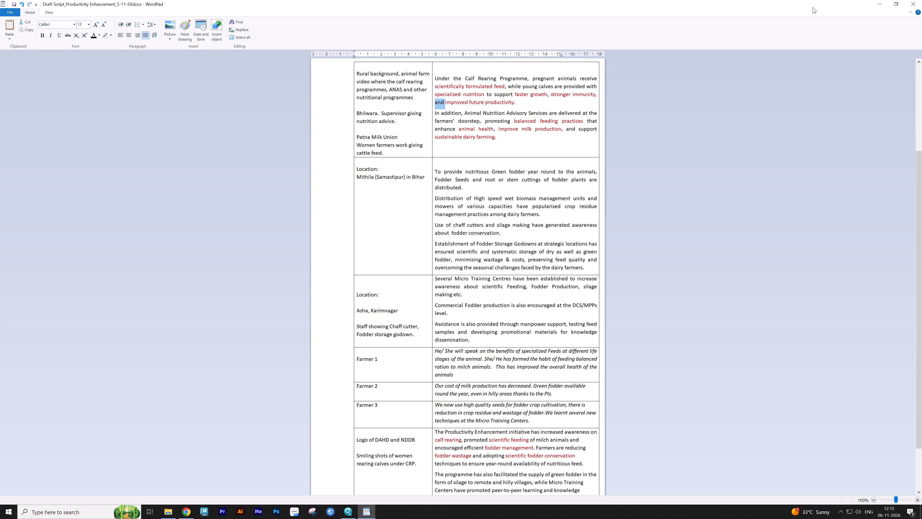
left_click(910, 0)
Go back to the NEW folder and open the draft script in the Women Empowerment through Dairying folder for review.
left_click(236, 21)
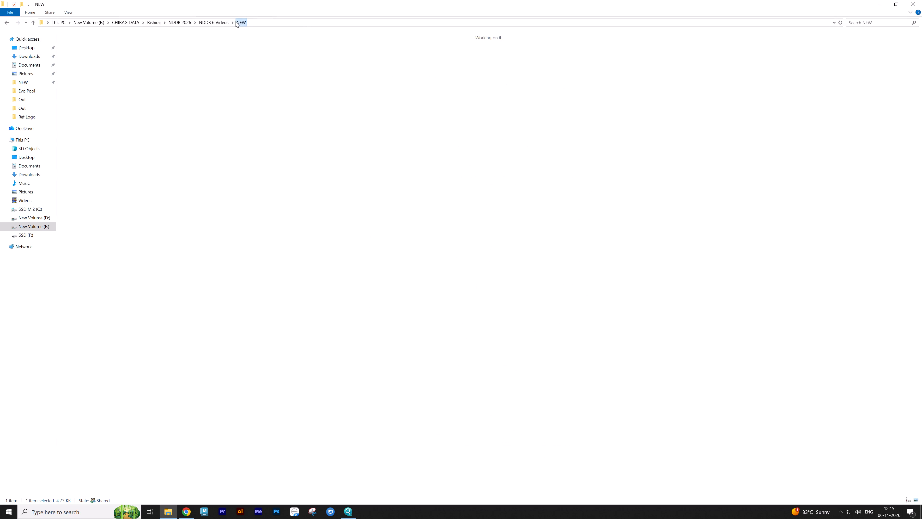
left_click(345, 110)
double_click(357, 63)
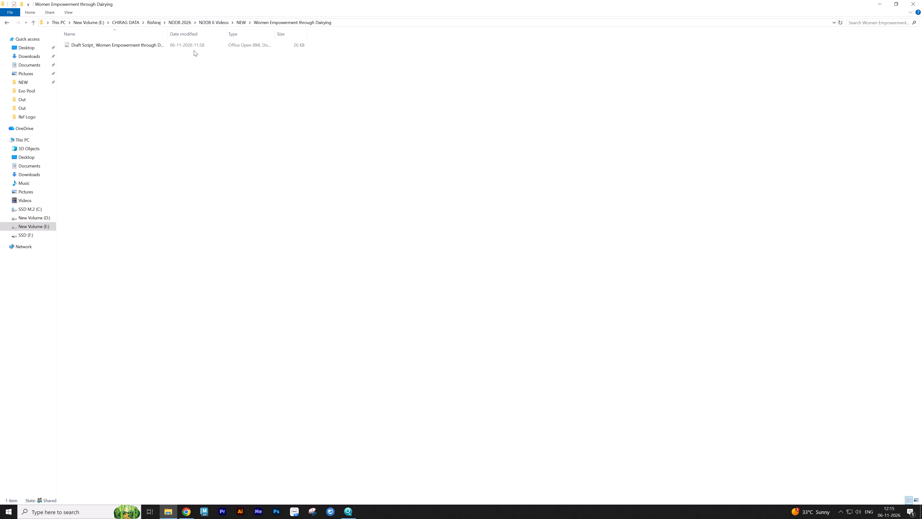
double_click(188, 45)
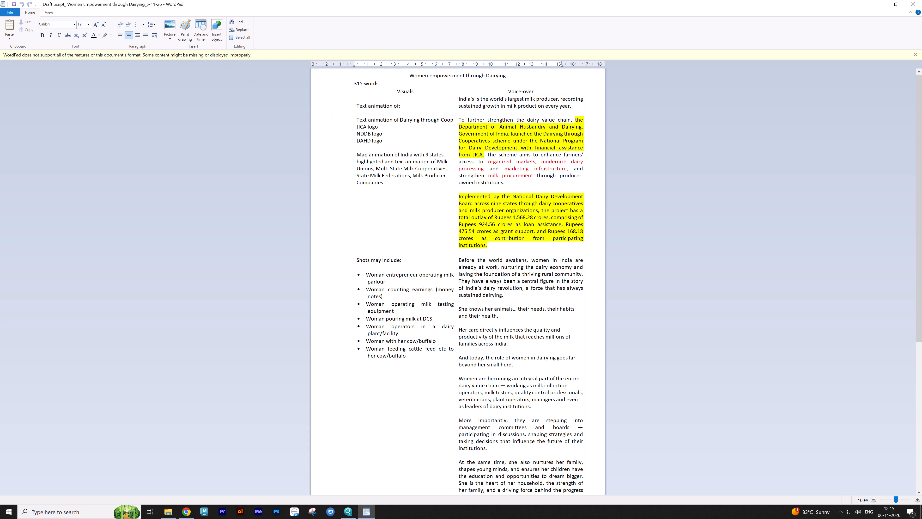
scroll(508, 225, "down", 1)
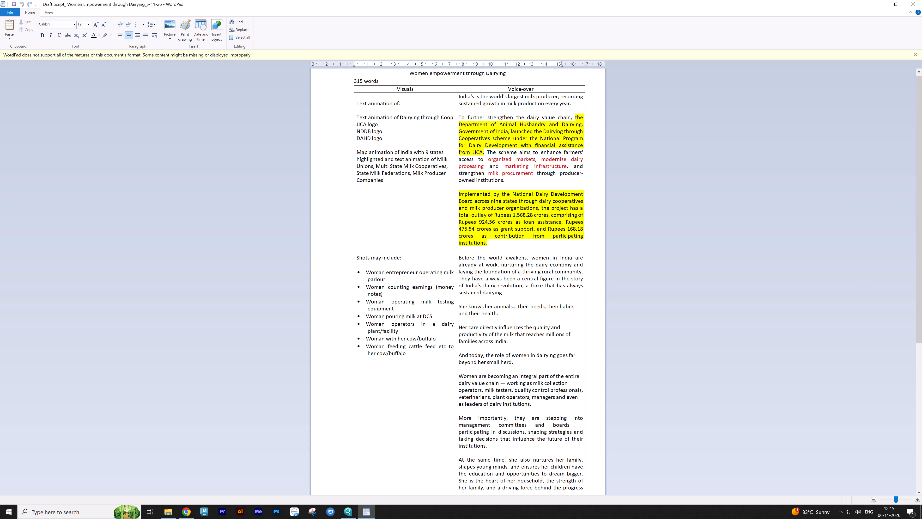
Examine the Women Empowerment through Dairying draft script, checking the rupee outlay figures and the remaining voice-over, testimonial and location sections.
scroll(508, 225, "down", 2)
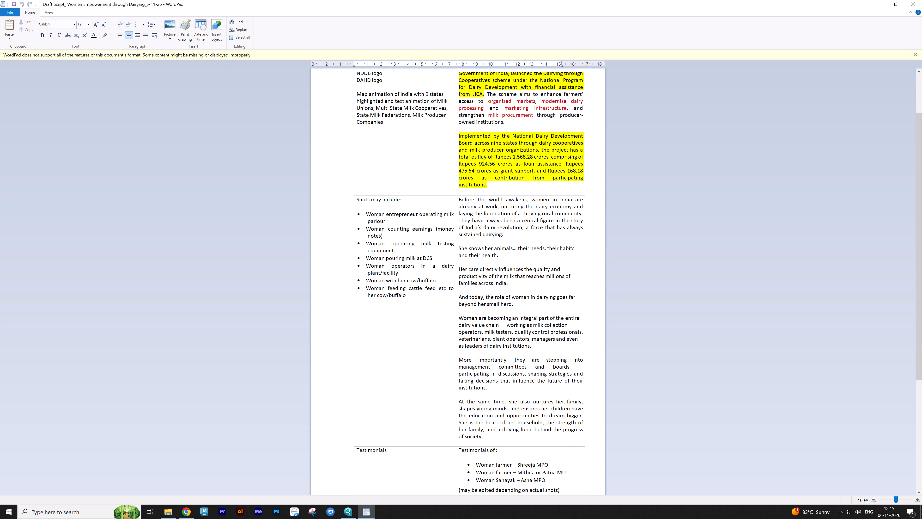
left_click_drag(513, 156, 533, 158)
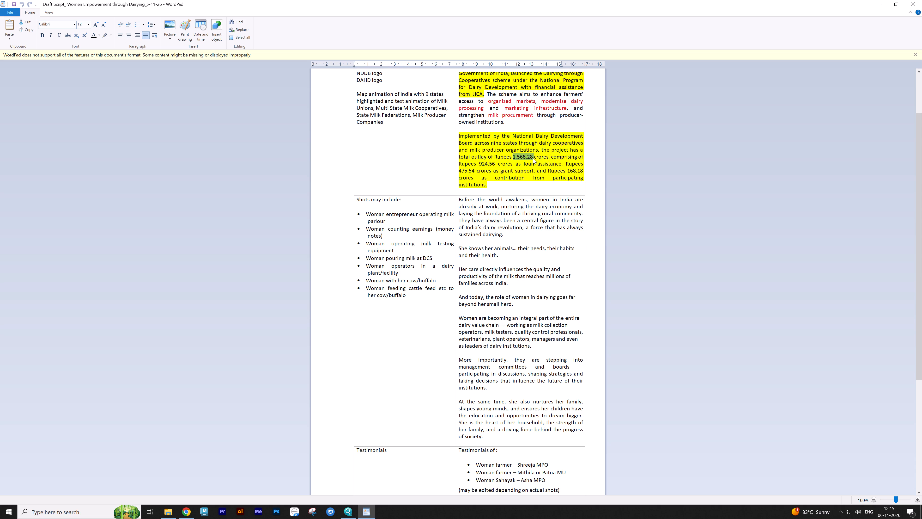
left_click_drag(485, 166, 497, 164)
scroll(509, 220, "down", 7)
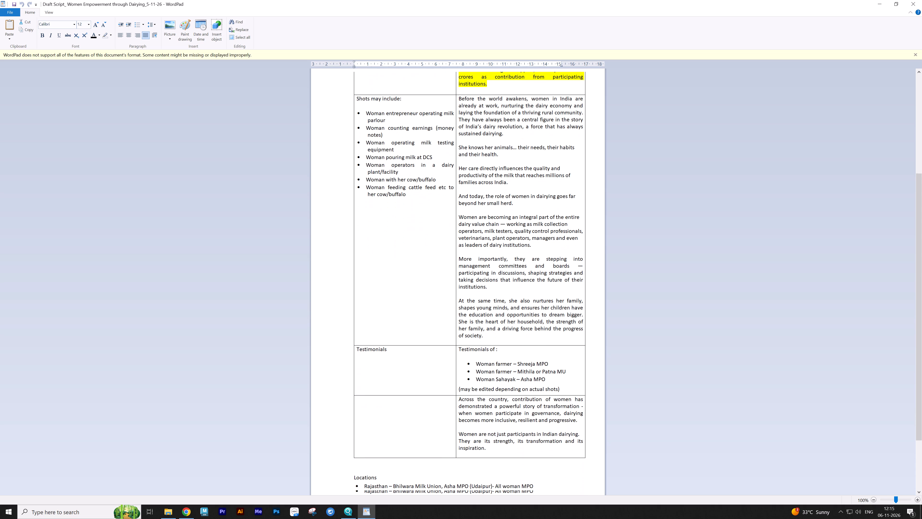
scroll(510, 222, "down", 13)
scroll(515, 224, "up", 7)
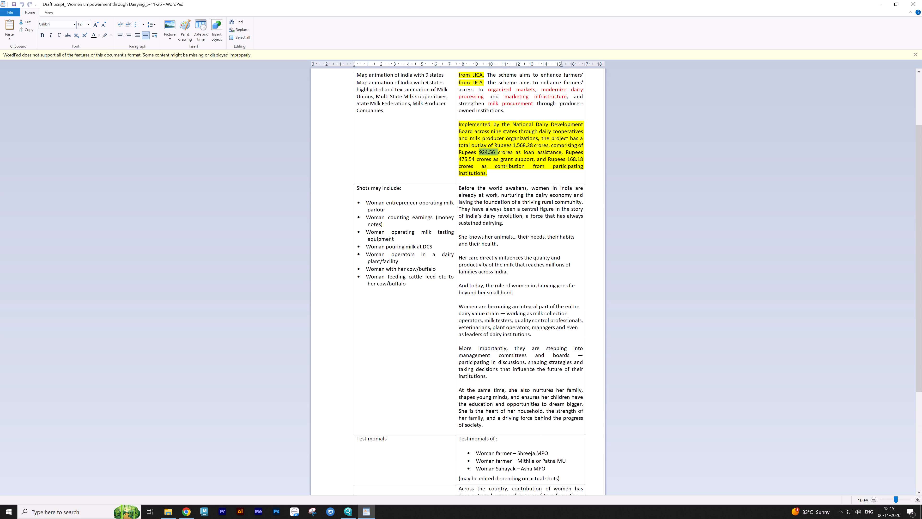
scroll(515, 225, "up", 6)
left_click(539, 266)
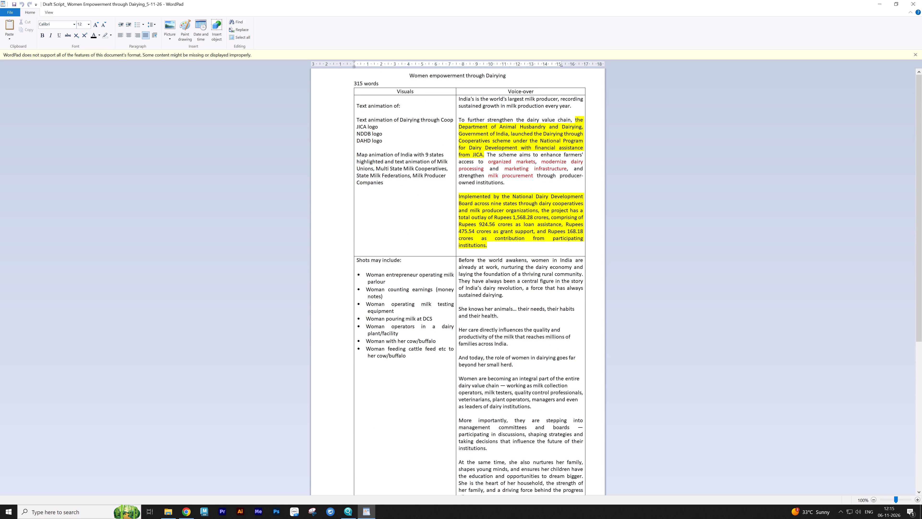
Save the Women Empowerment through Dairying draft script in its current format and close it.
key("ctrl+s")
left_click(453, 239)
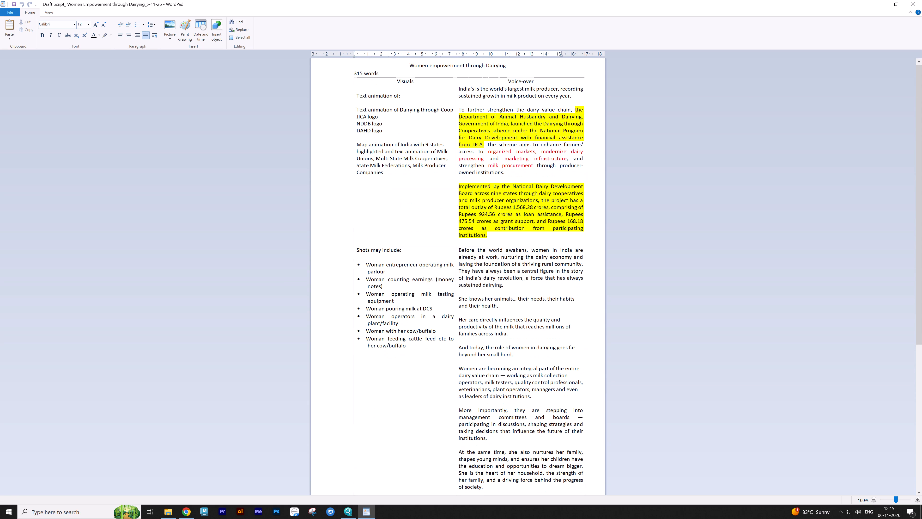
left_click(908, 0)
left_click(437, 171)
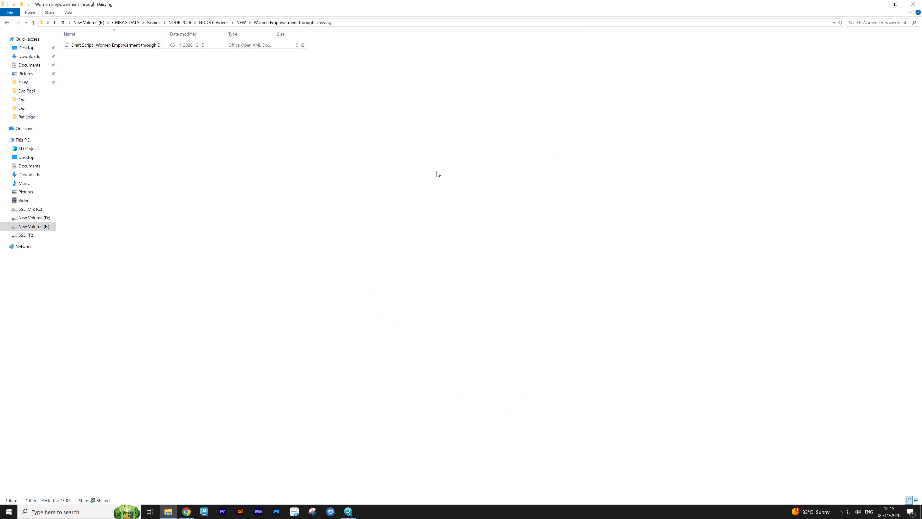